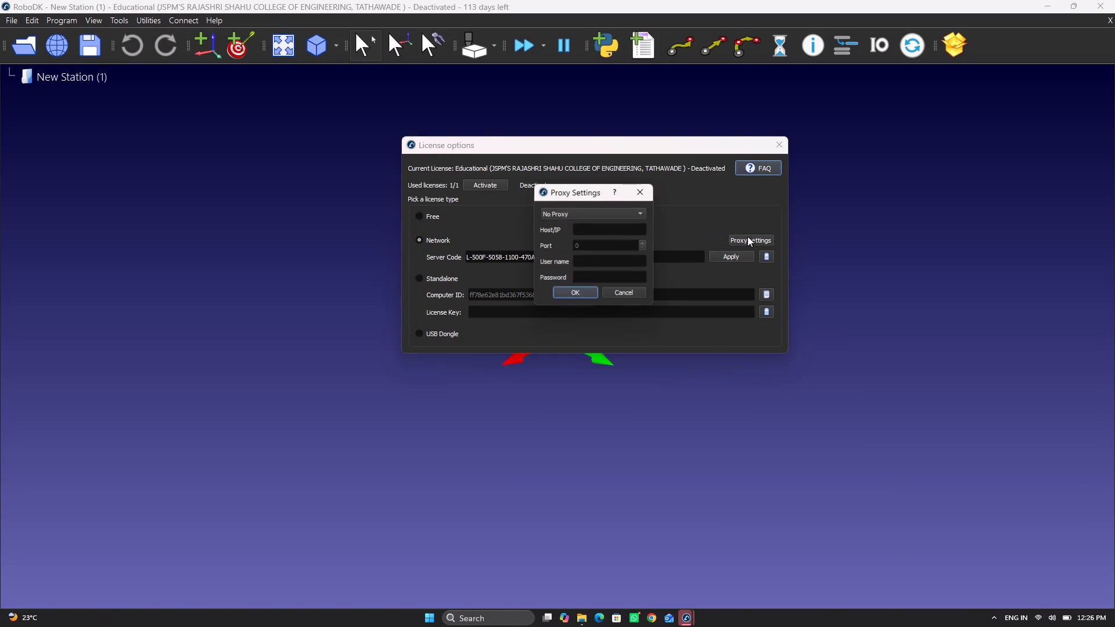
pyautogui.click(643, 194)
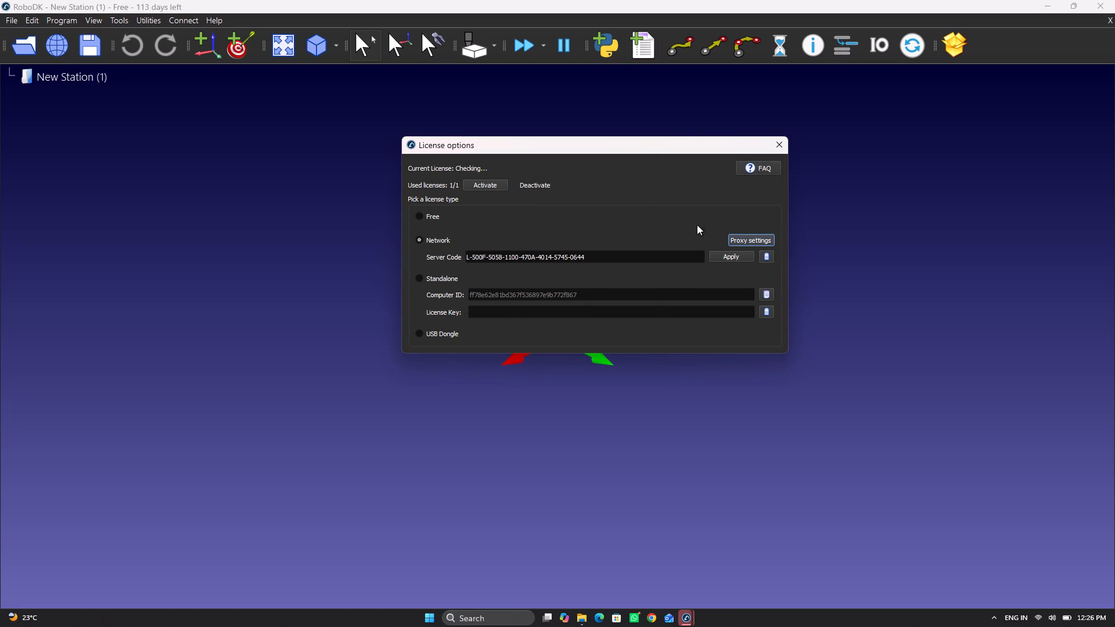
pyautogui.click(541, 192)
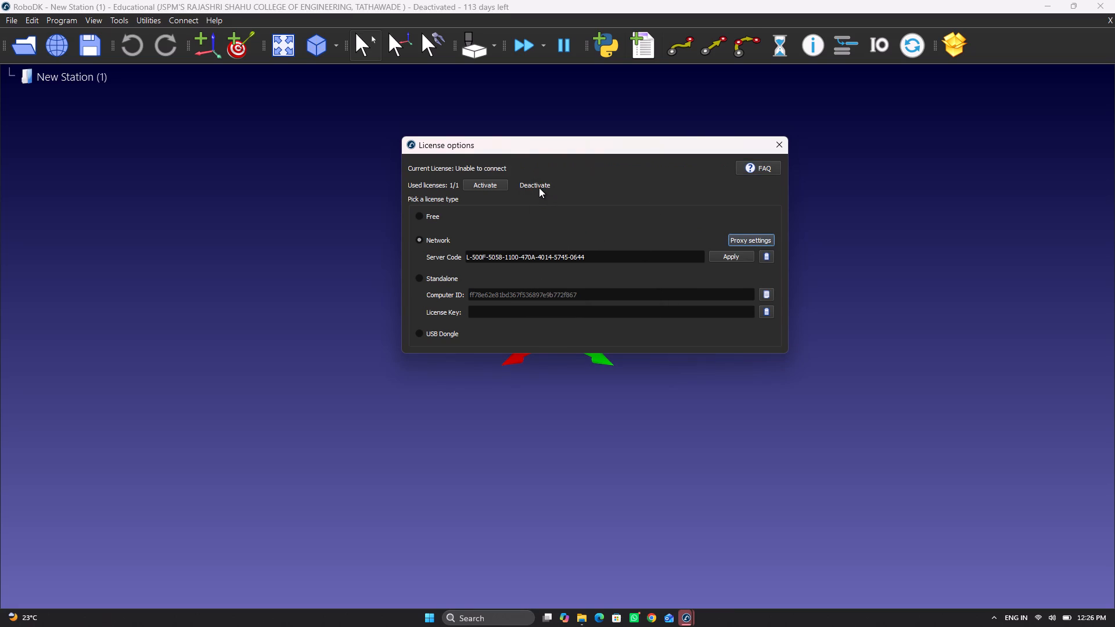
pyautogui.click(539, 188)
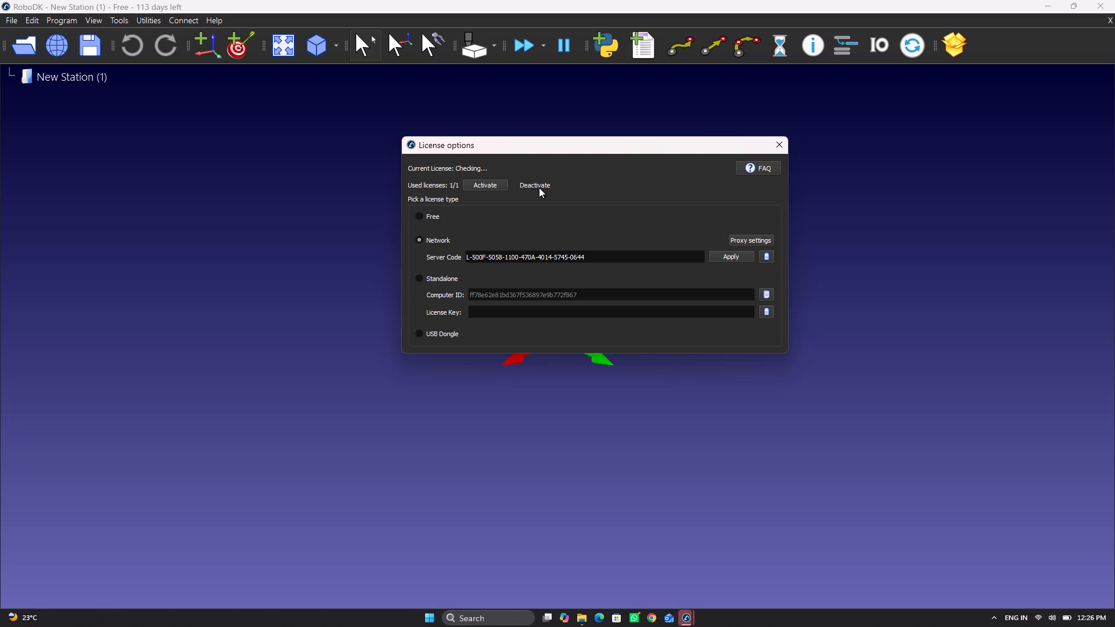
pyautogui.click(532, 185)
pyautogui.click(780, 146)
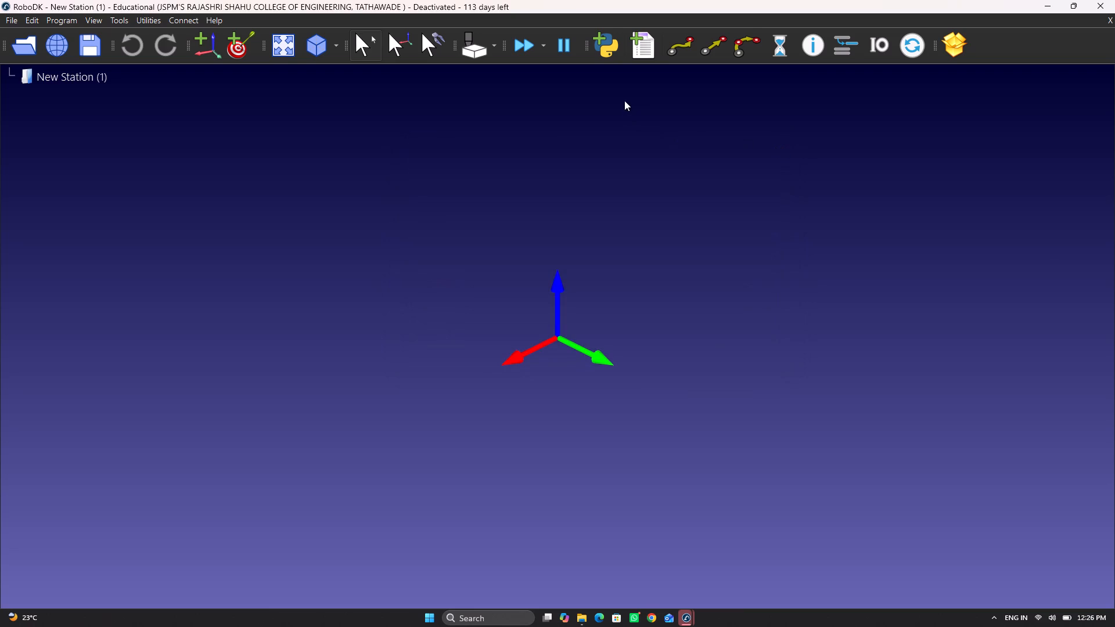
# In the other RoboDK window running the free trial, set the license type to Network in the license options.
pyautogui.click(1074, 2)
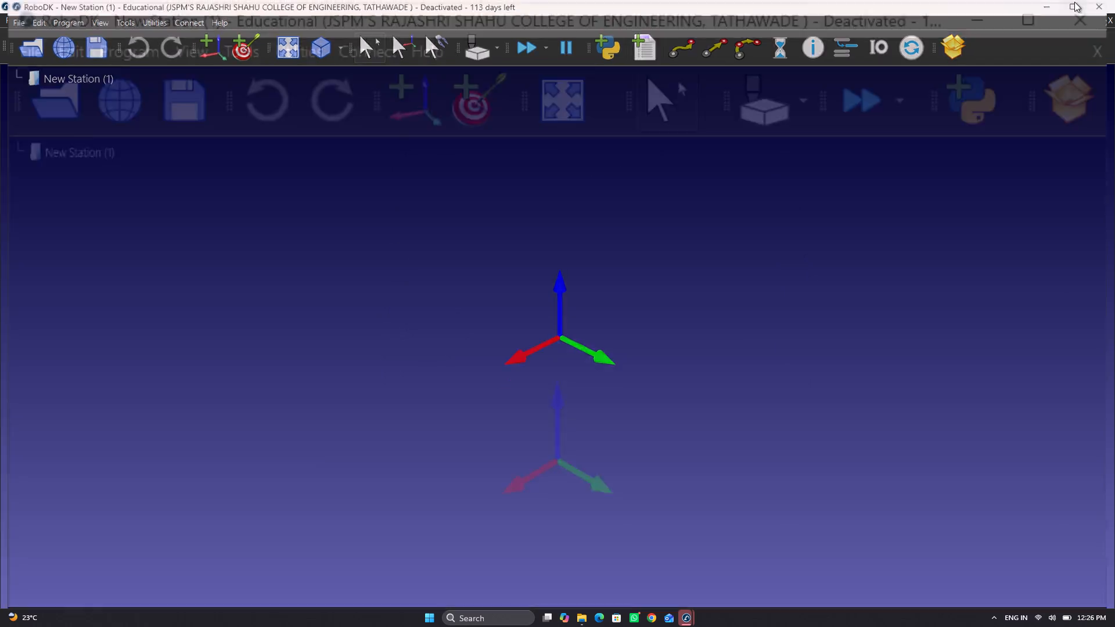
pyautogui.click(825, 107)
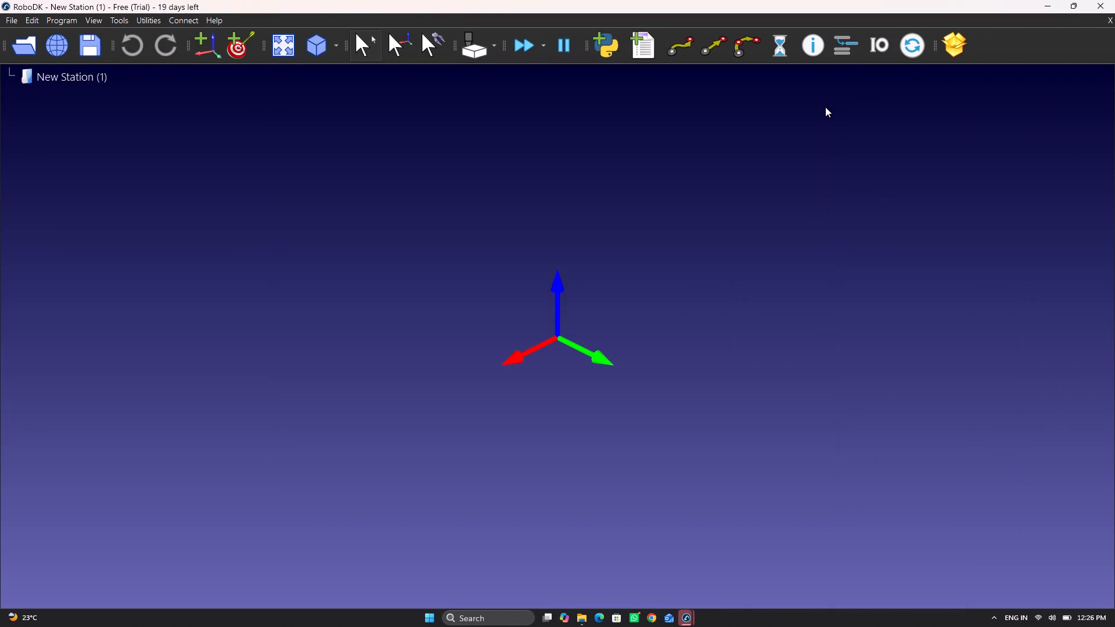
pyautogui.click(207, 19)
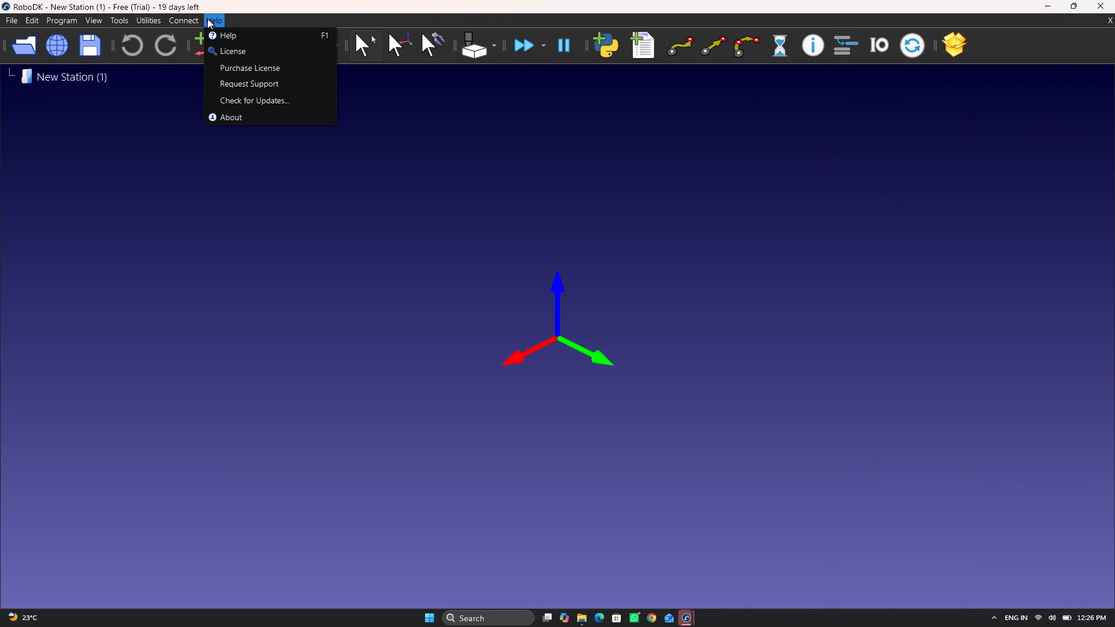
pyautogui.click(264, 46)
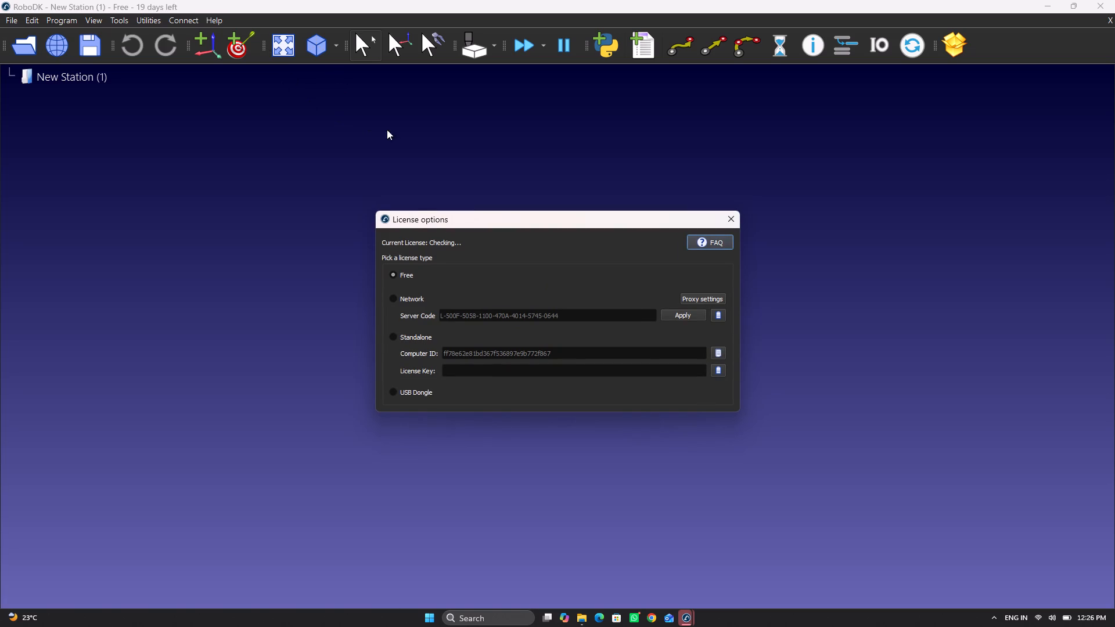
pyautogui.moveTo(422, 224); pyautogui.dragTo(463, 169)
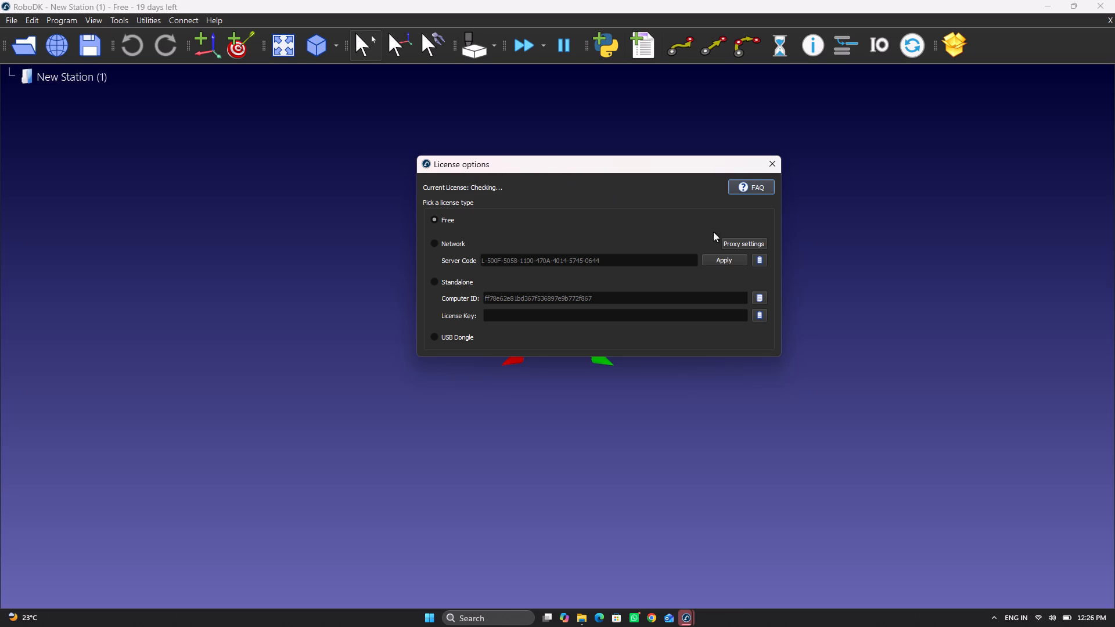
pyautogui.click(452, 241)
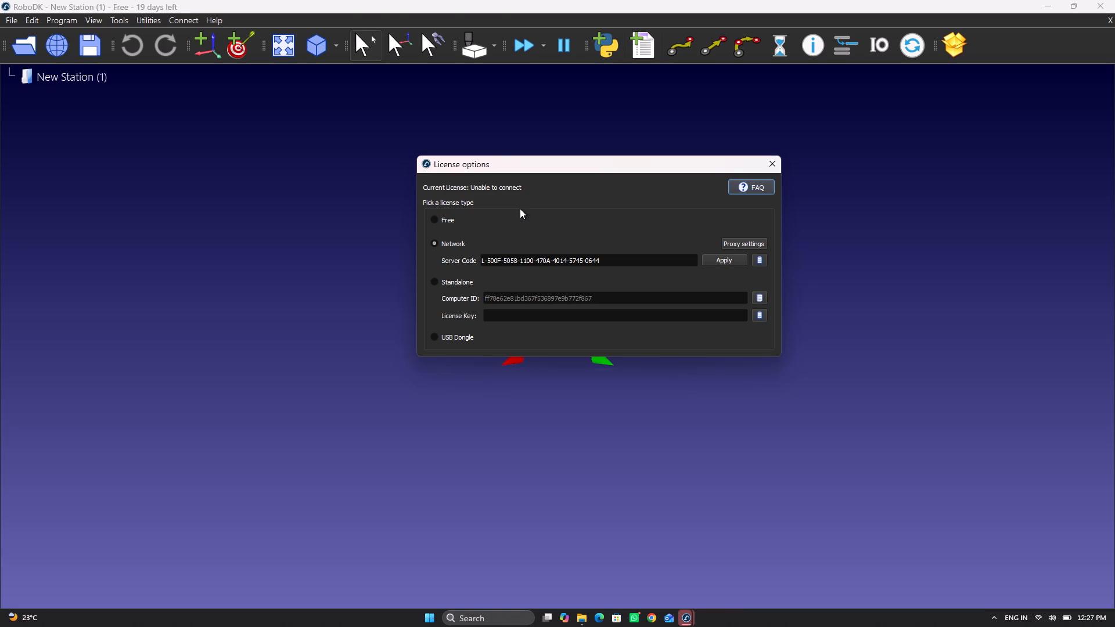
pyautogui.doubleClick(545, 202)
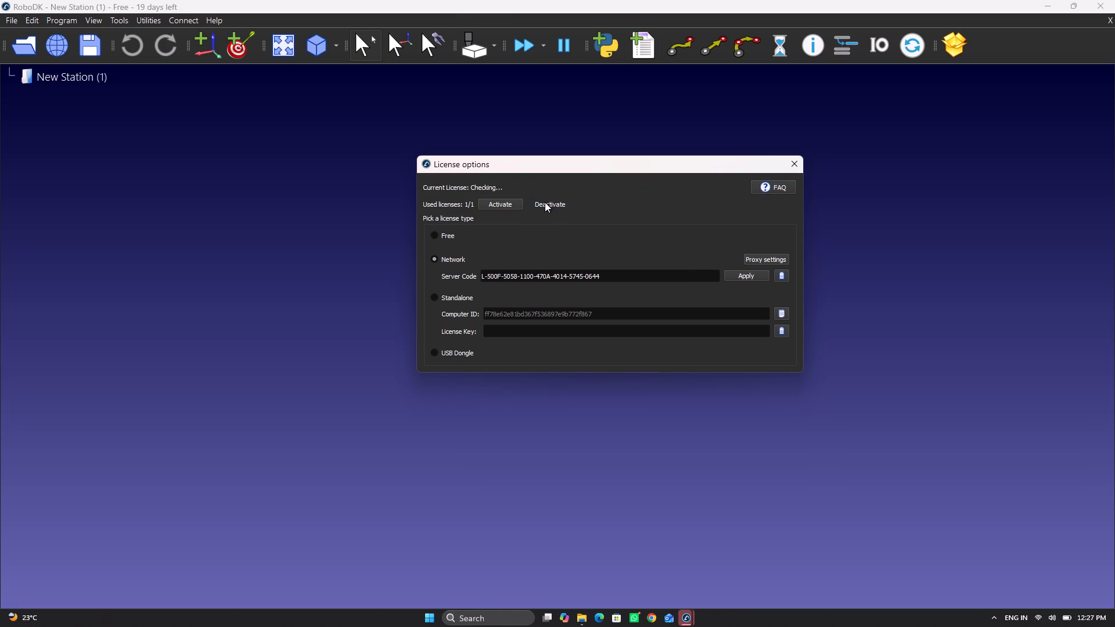
pyautogui.doubleClick(545, 202)
pyautogui.click(554, 206)
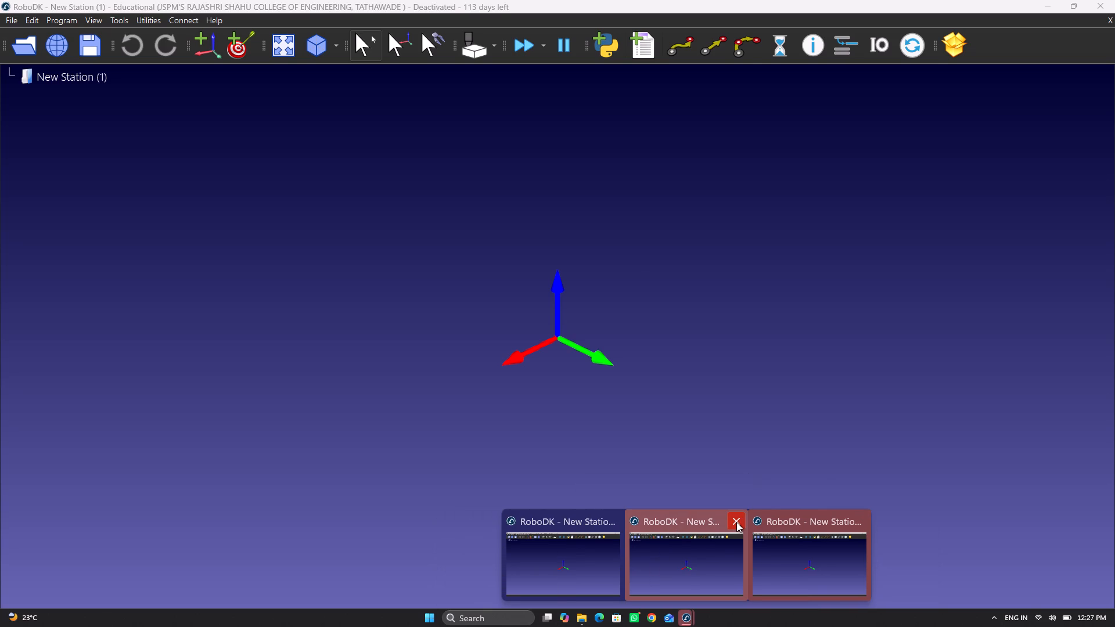
pyautogui.click(736, 522)
pyautogui.click(795, 522)
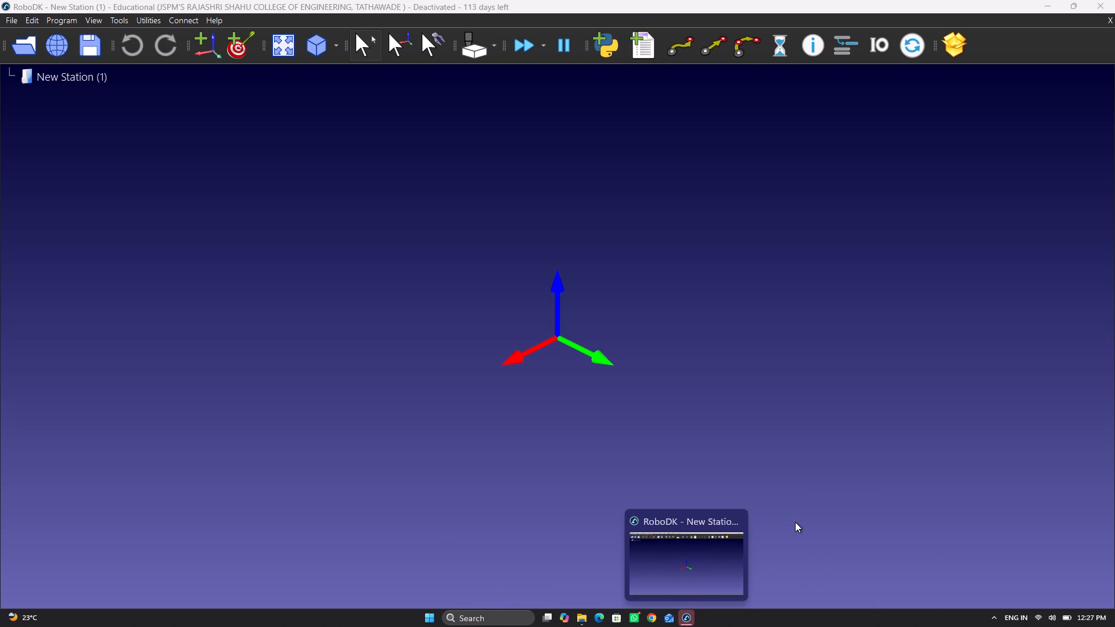
pyautogui.click(677, 546)
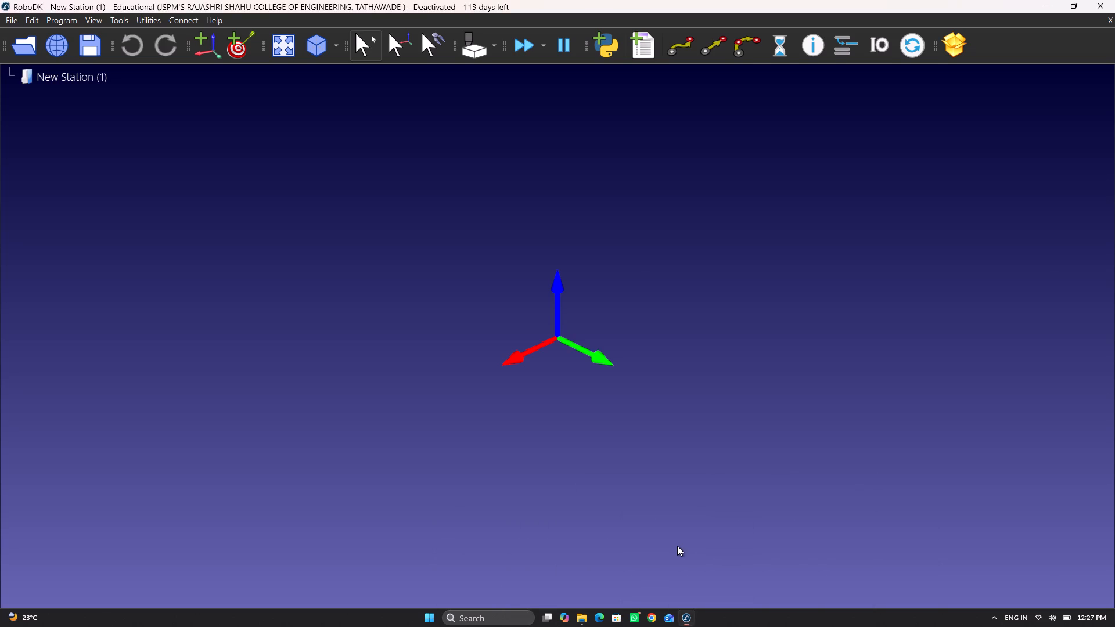
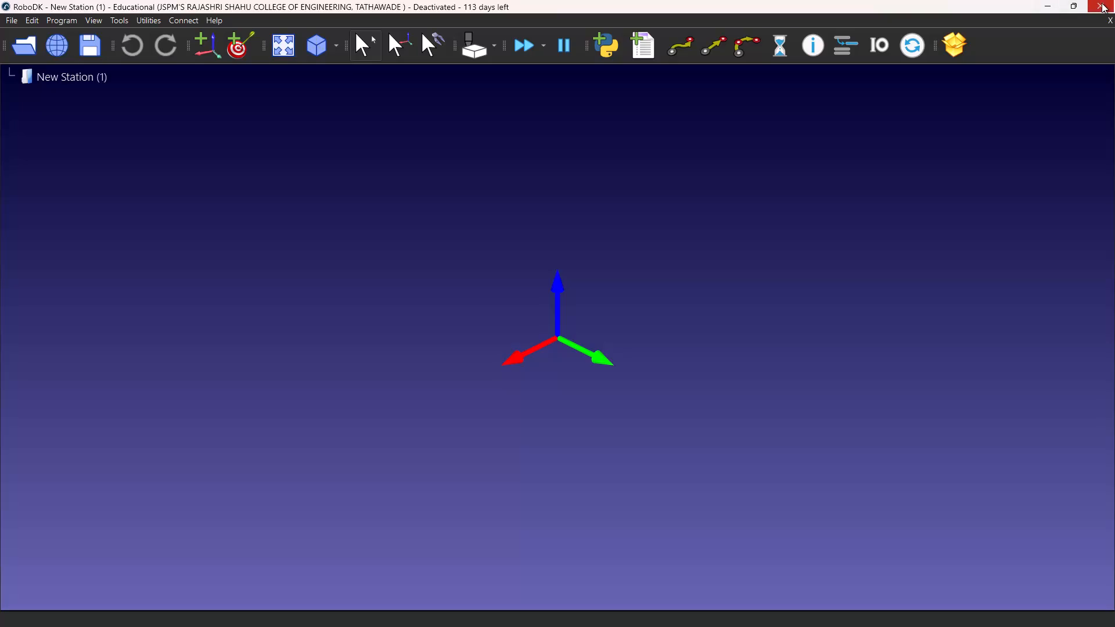
# Close the one remaining RoboDK station window to exit the program.
pyautogui.click(1102, 3)
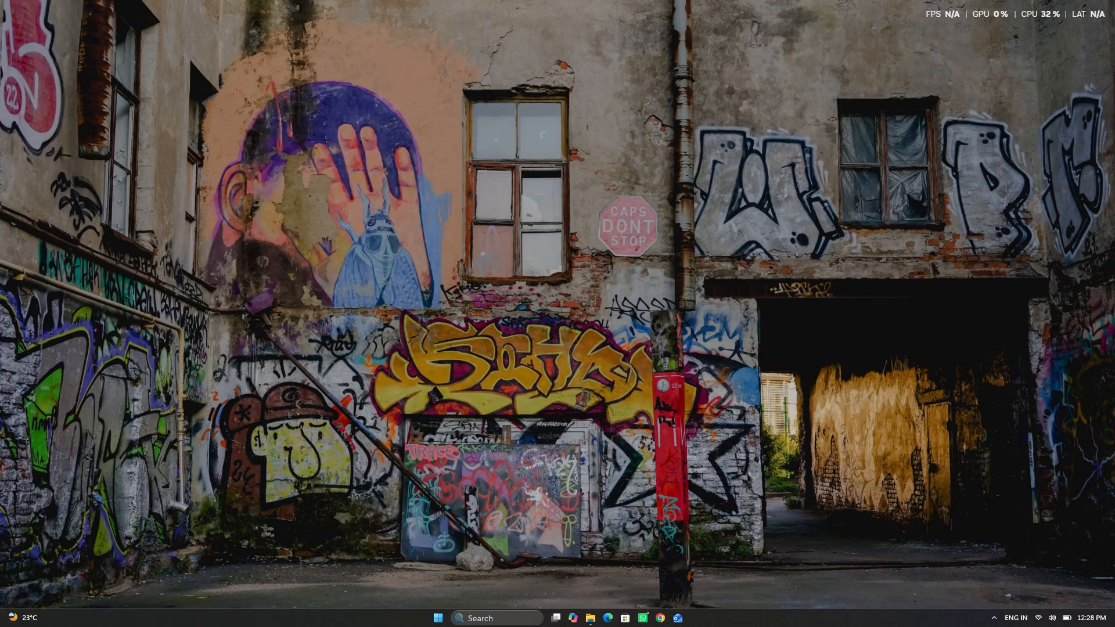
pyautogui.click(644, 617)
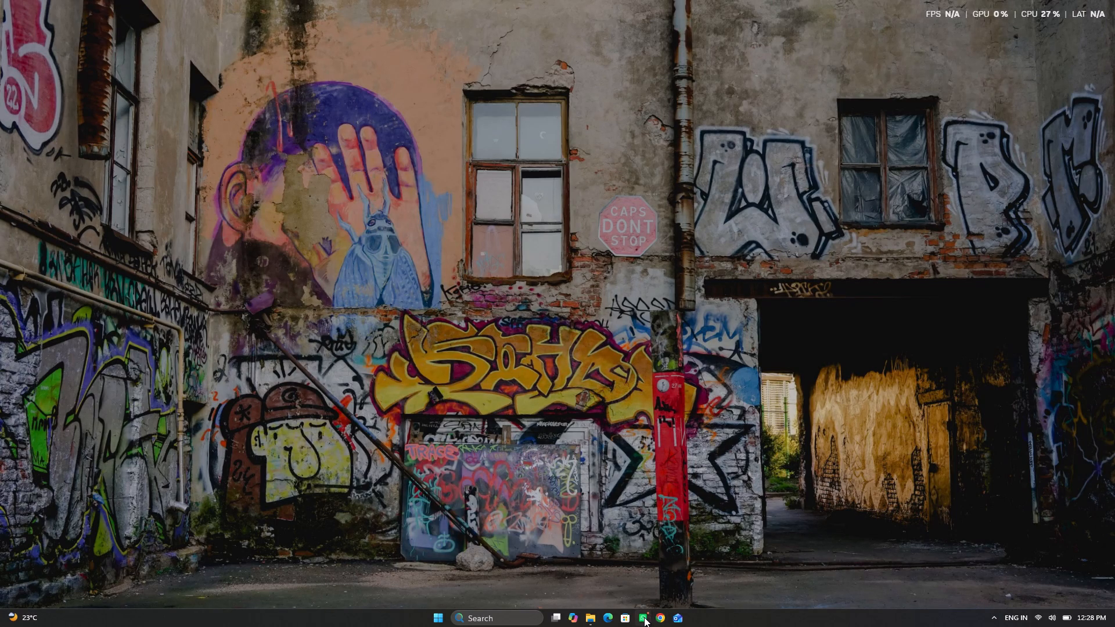
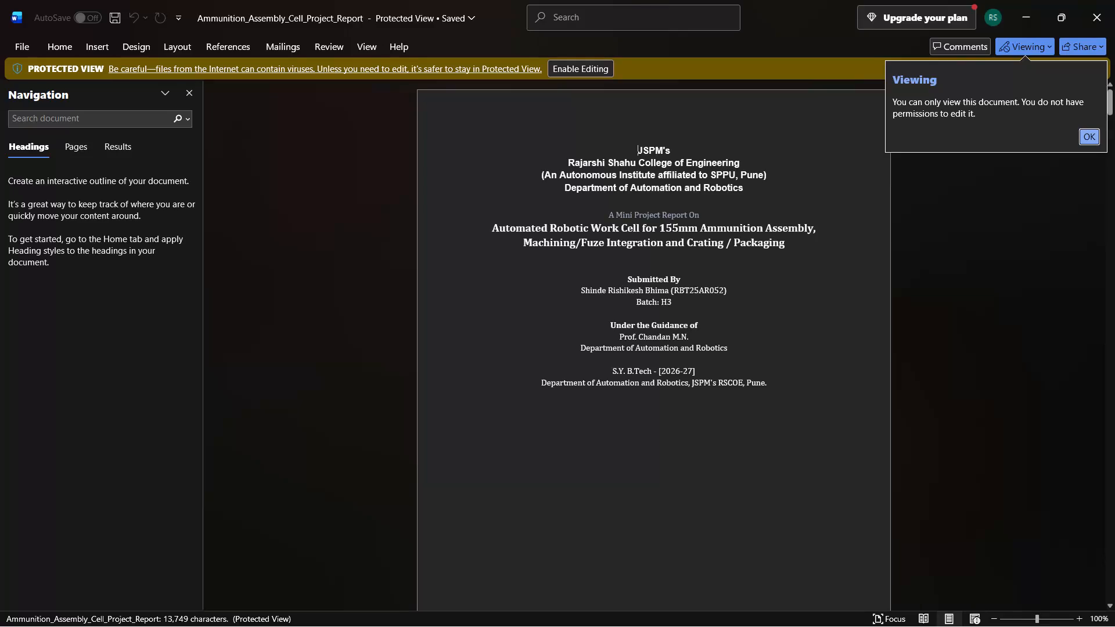
# In Word, dismiss the view-only notice on the Ammunition_Assembly_Cell_Project_Report document.
pyautogui.click(929, 313)
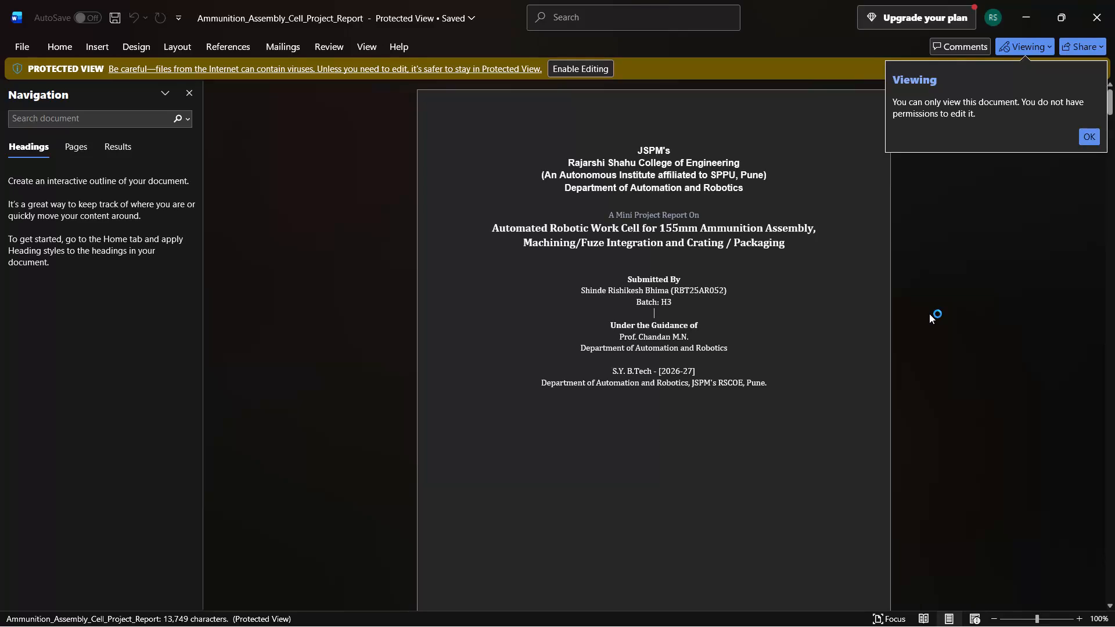
pyautogui.click(1092, 136)
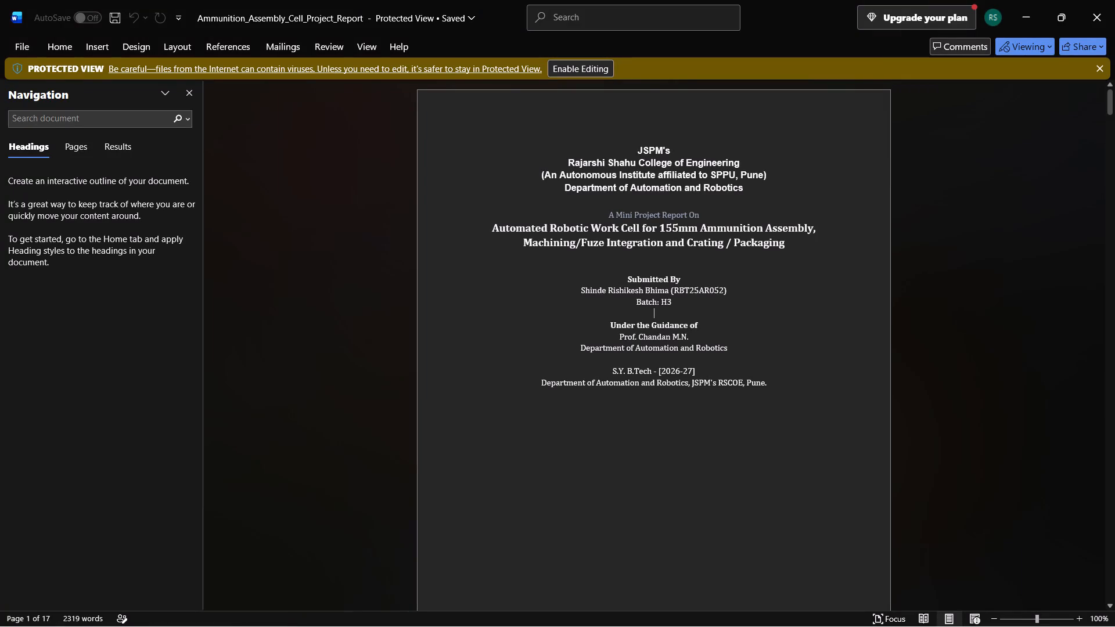
# Look through the project report from the title page, certificate and table of contents through to the appendix.
pyautogui.scroll(-8, 987, 252)
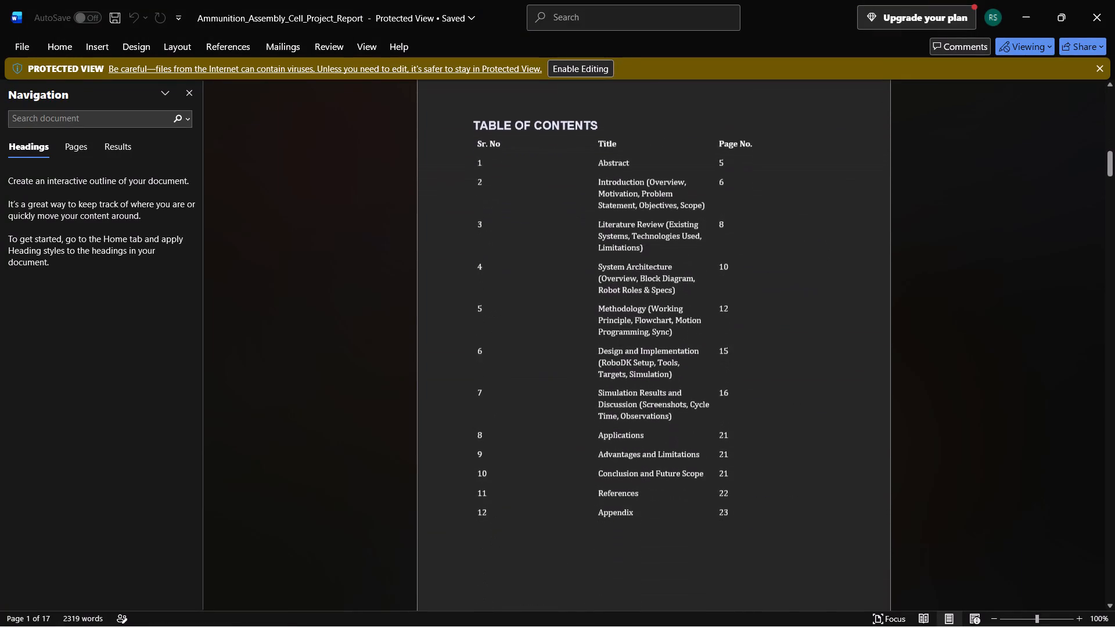
pyautogui.scroll(5, 987, 252)
pyautogui.hscroll(1, 989, 259)
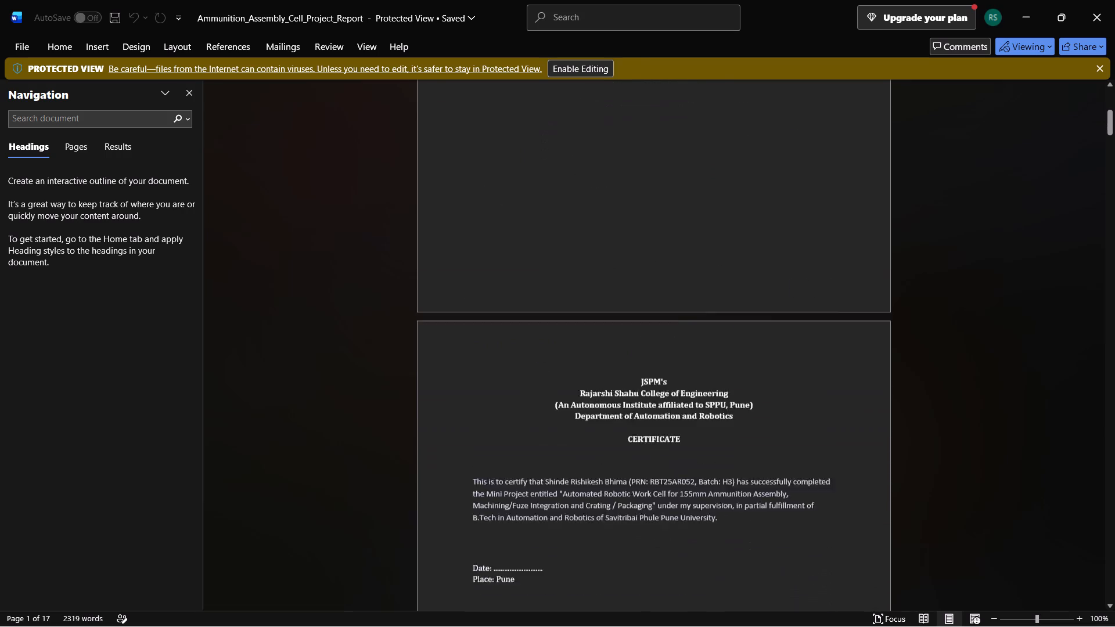
pyautogui.hscroll(1, 989, 259)
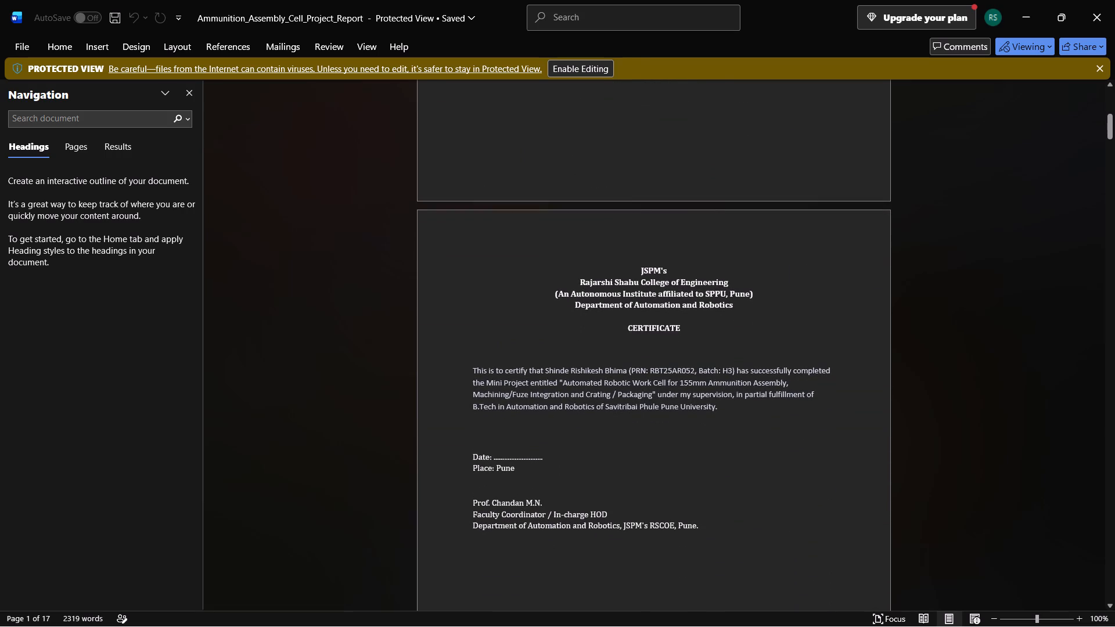
pyautogui.scroll(-8, 989, 259)
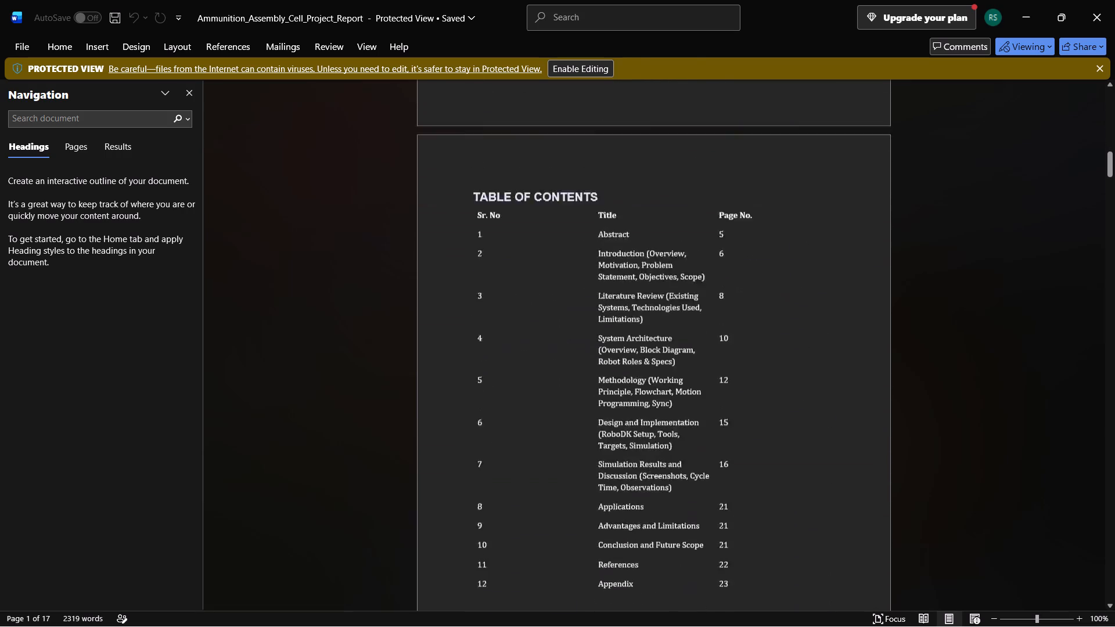
pyautogui.scroll(-14, 989, 259)
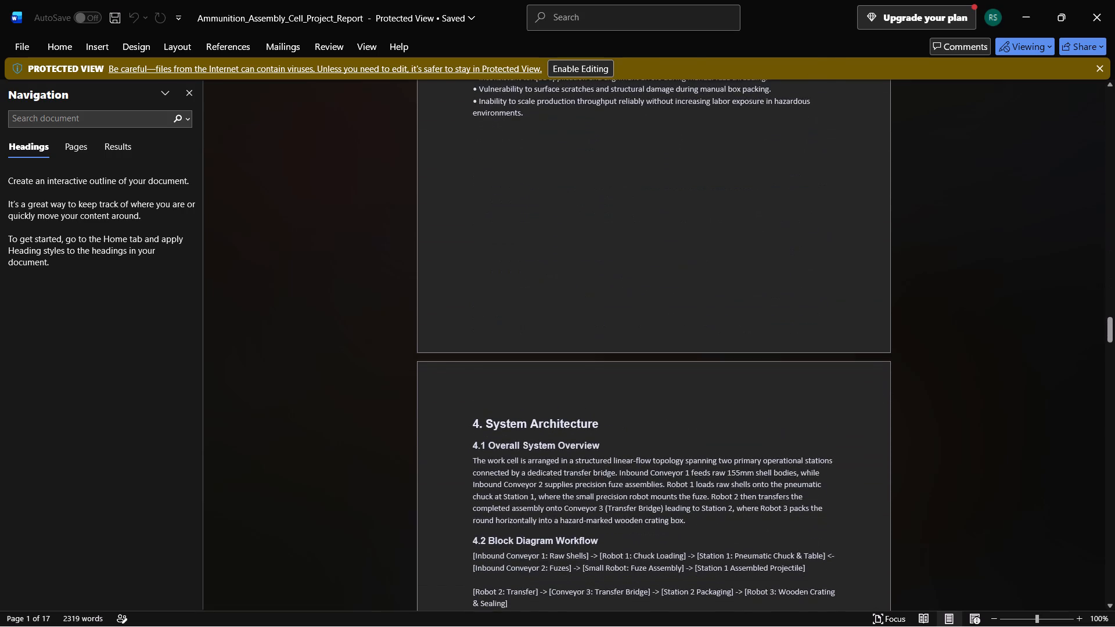
pyautogui.scroll(-8, 989, 259)
pyautogui.scroll(-20, 989, 259)
pyautogui.scroll(-20, 989, 259)
pyautogui.scroll(-7, 989, 259)
# Review the report's closing sections: References, Conclusion and Future Scope, and Advantages and Limitations.
pyautogui.scroll(1, 989, 259)
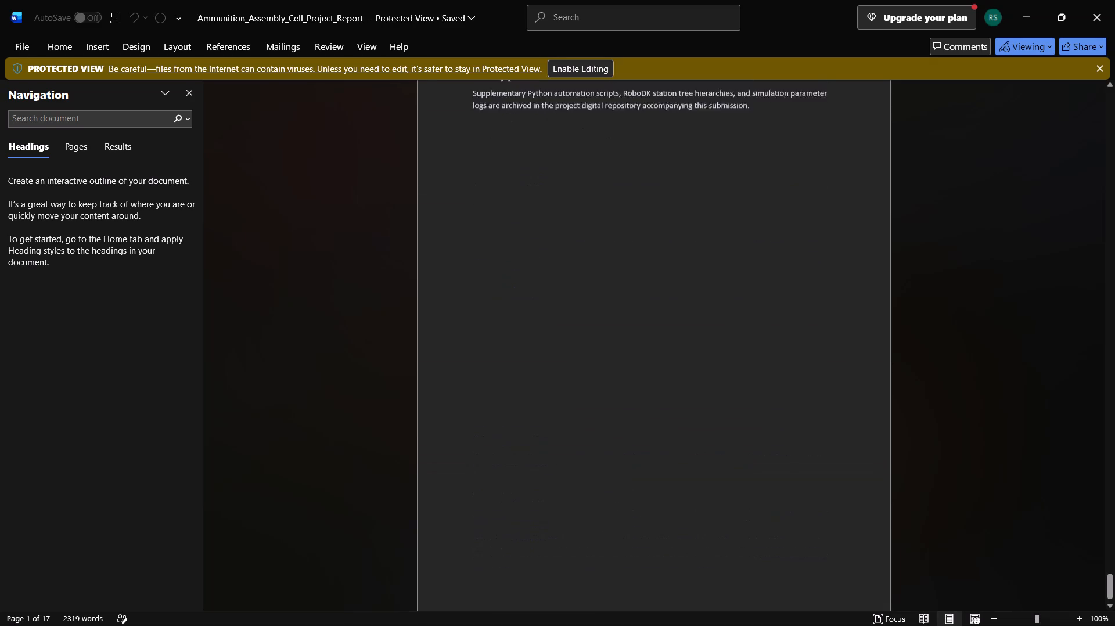
pyautogui.scroll(4, 989, 259)
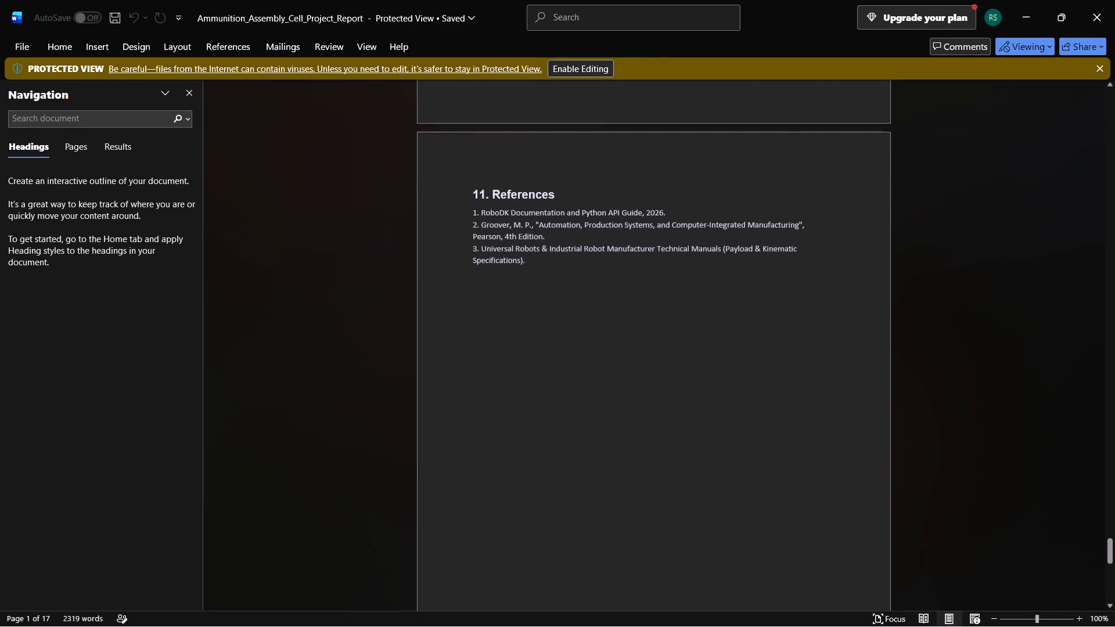
pyautogui.scroll(5, 989, 259)
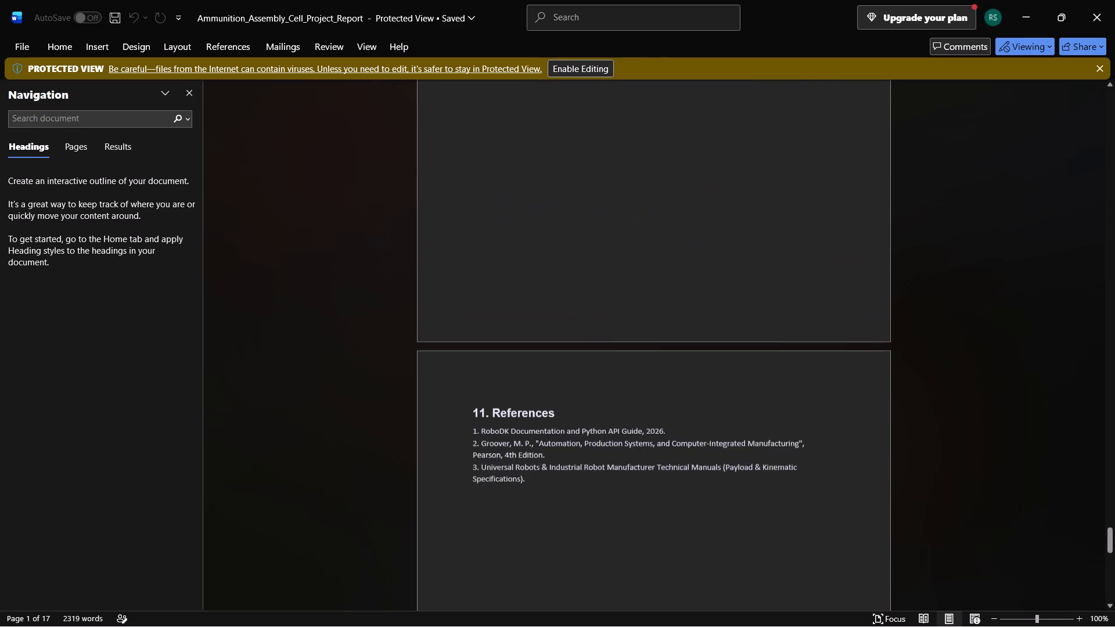
pyautogui.scroll(3, 989, 259)
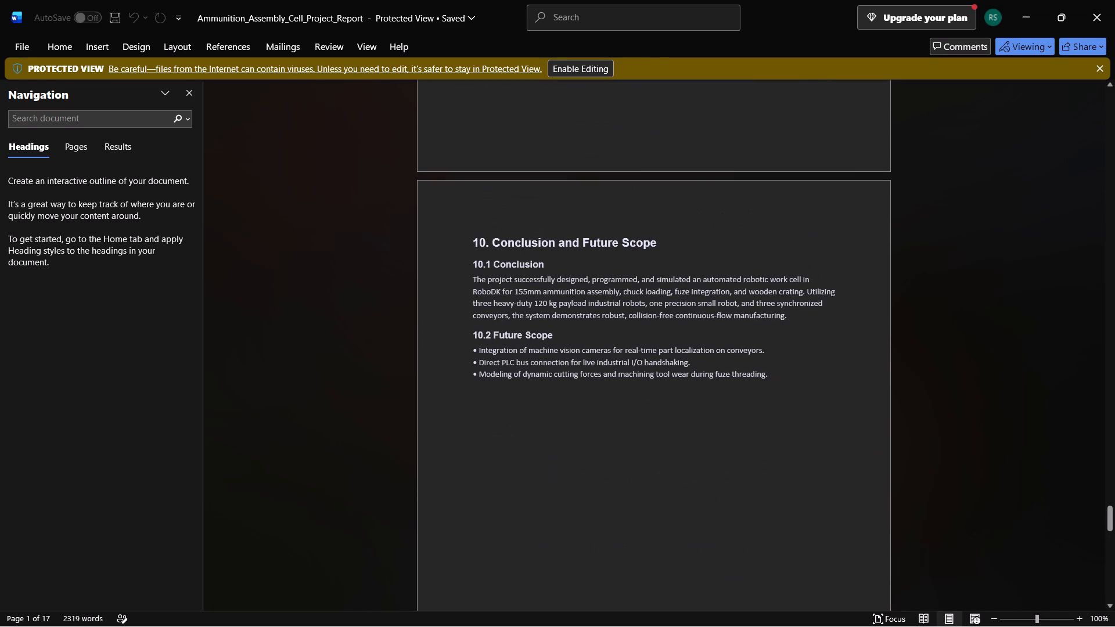
pyautogui.scroll(6, 989, 259)
pyautogui.scroll(-1, 989, 259)
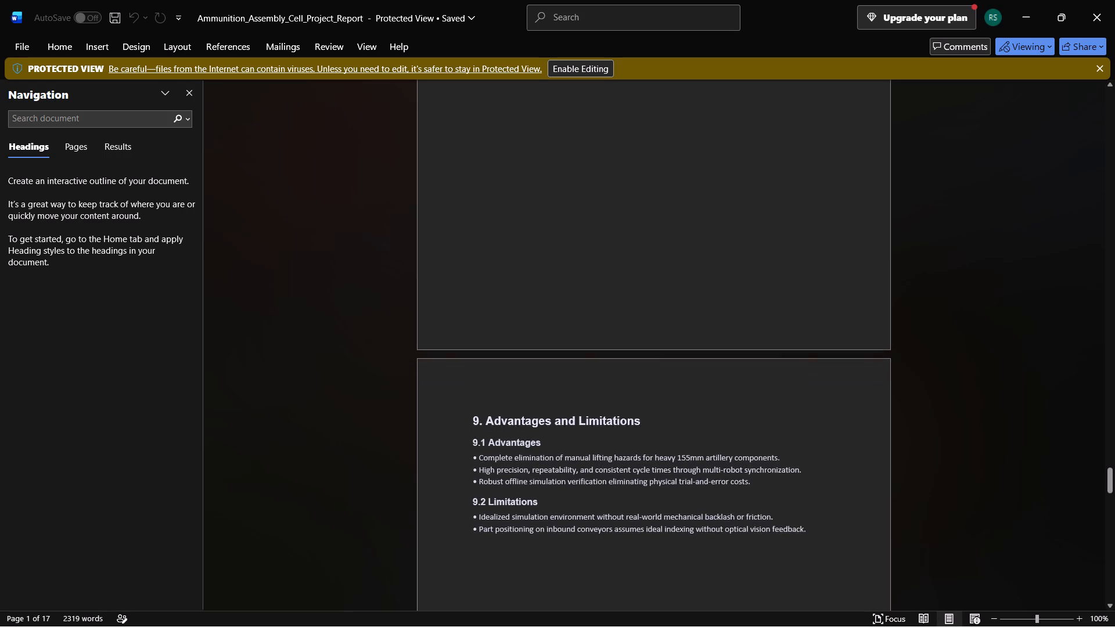
pyautogui.scroll(-1, 989, 259)
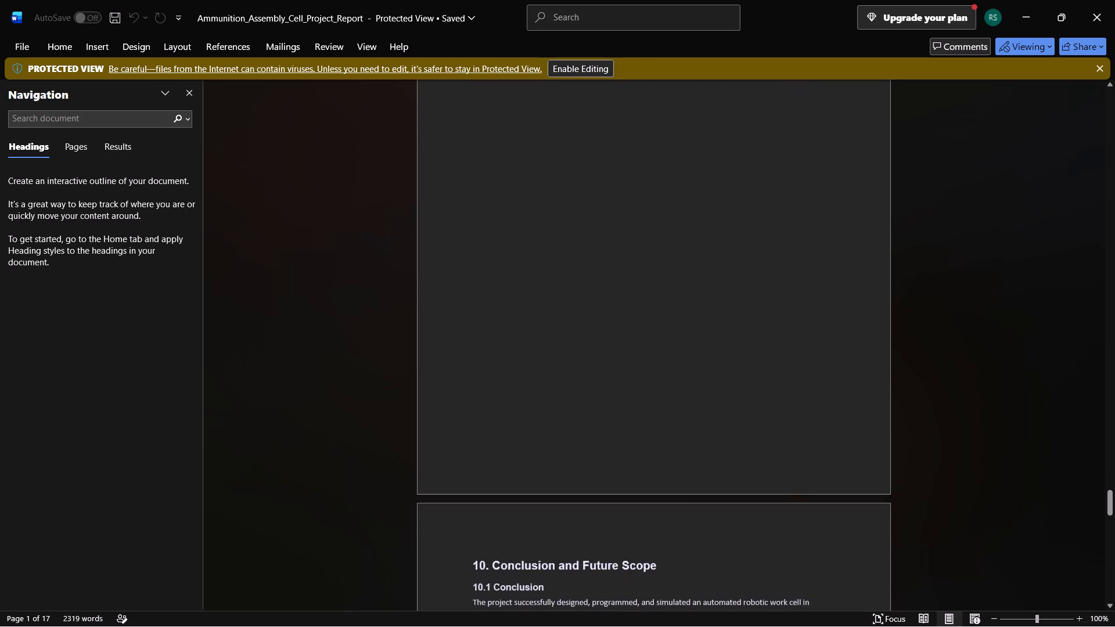
pyautogui.scroll(-1, 989, 259)
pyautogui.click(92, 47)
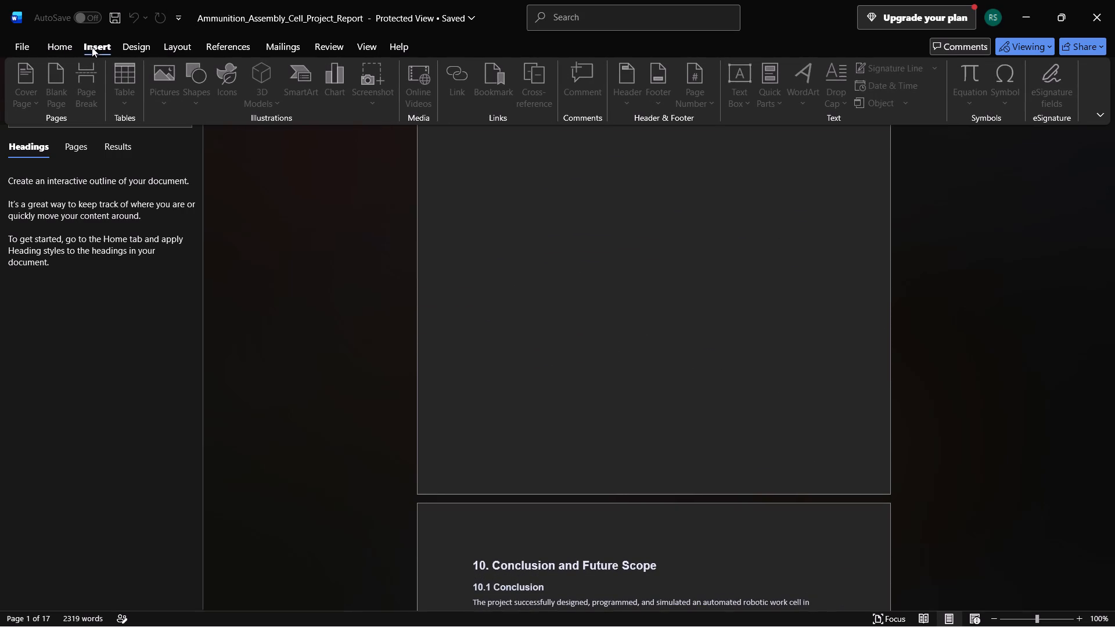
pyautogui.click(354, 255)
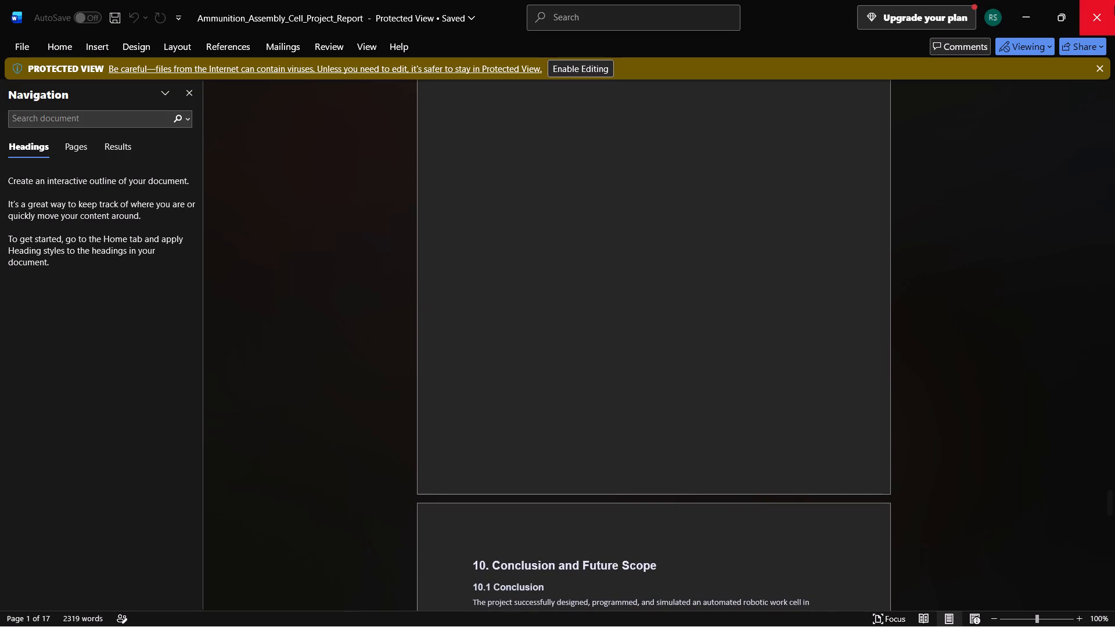
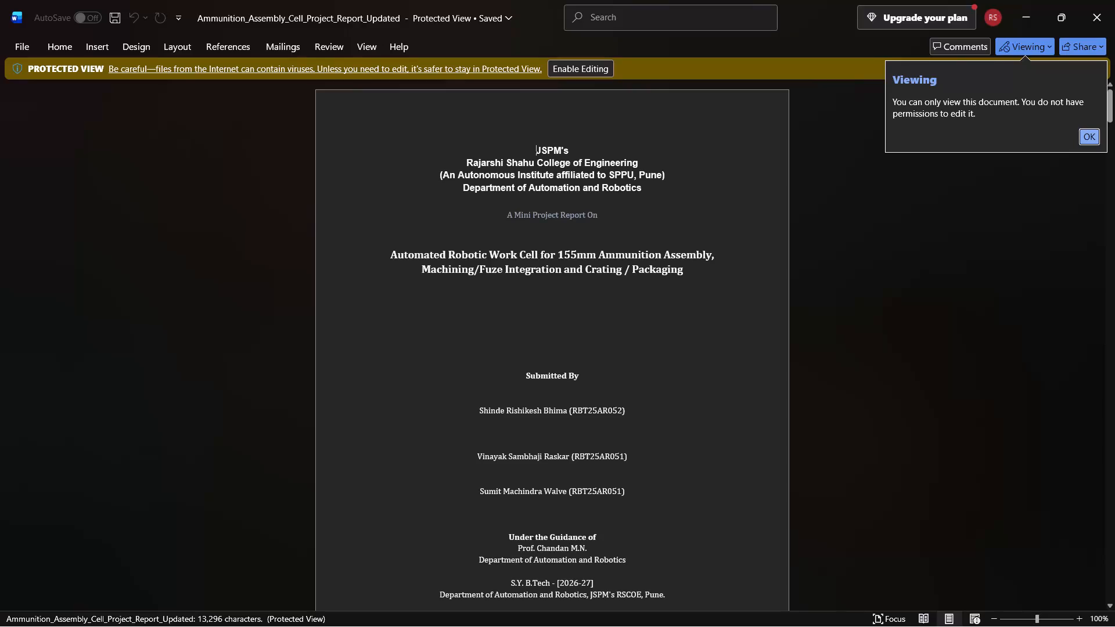
# Enable editing of the protected project report.
pyautogui.click(585, 71)
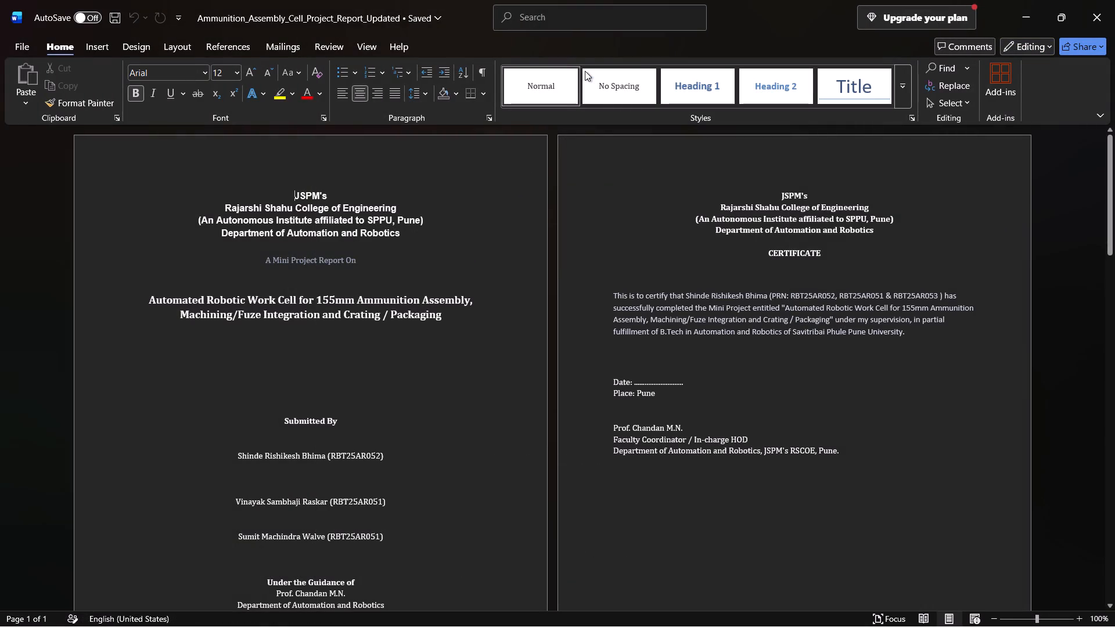
# Look through the report's closing pages, from Simulation Results and Discussion to the Appendix.
pyautogui.scroll(-20, 619, 284)
pyautogui.scroll(-20, 619, 284)
pyautogui.scroll(-20, 619, 284)
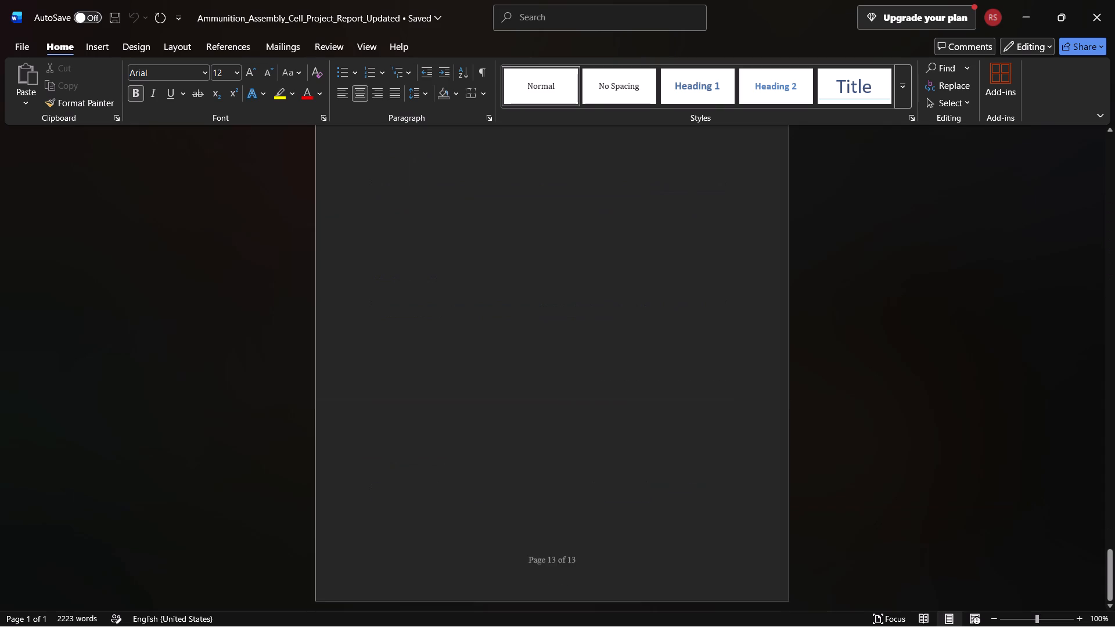
pyautogui.scroll(6, 619, 284)
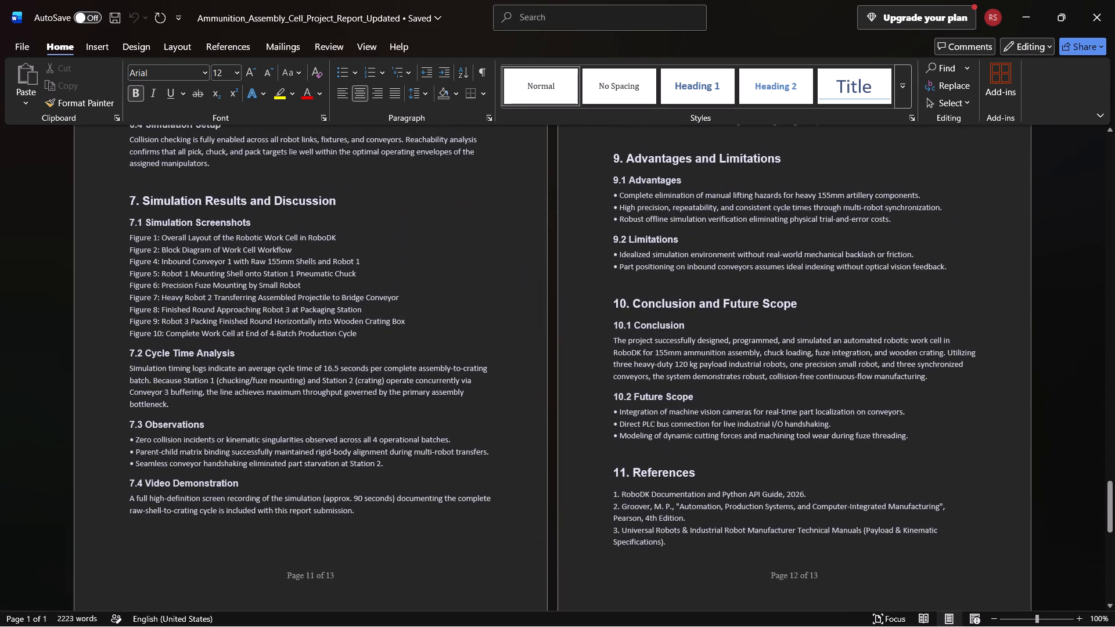
pyautogui.scroll(-4, 619, 284)
pyautogui.scroll(1, 619, 284)
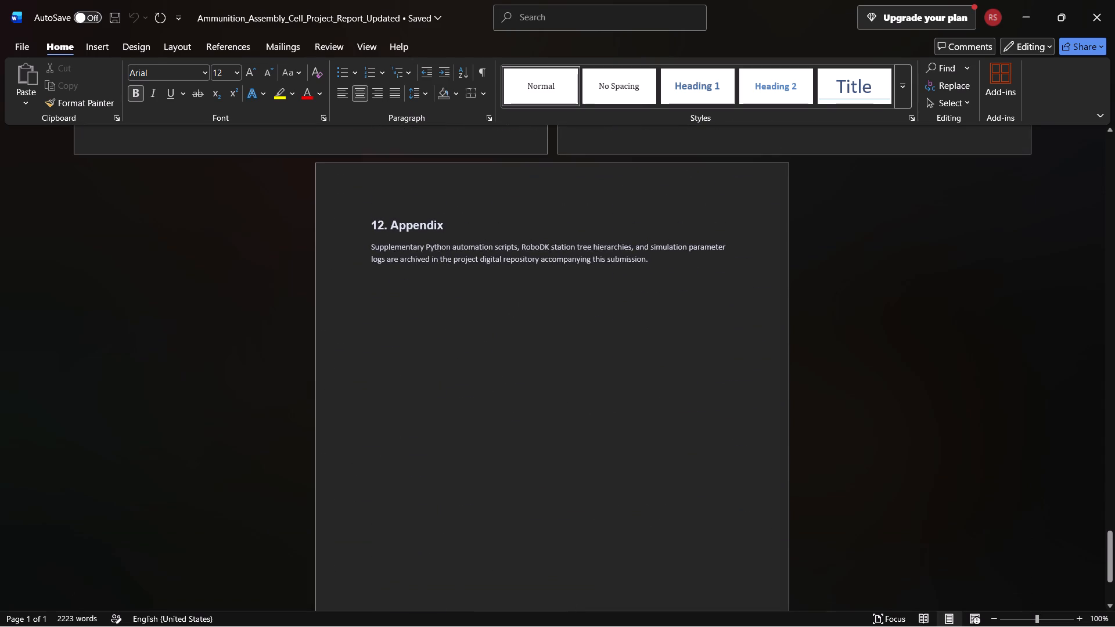
pyautogui.click(578, 340)
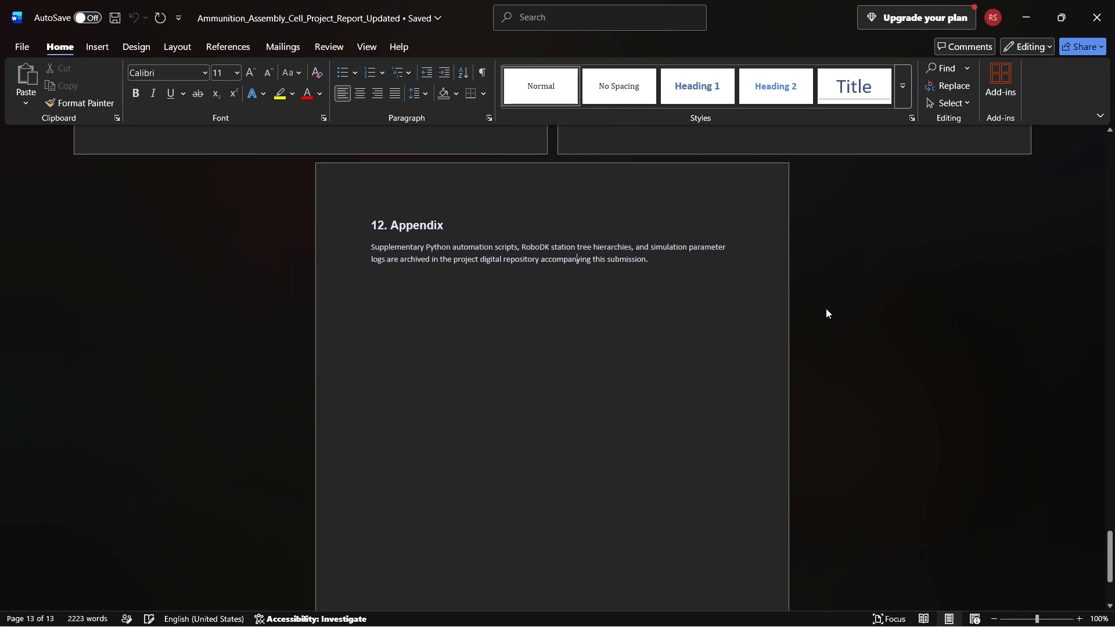
pyautogui.click(844, 298)
pyautogui.scroll(3, 307, 258)
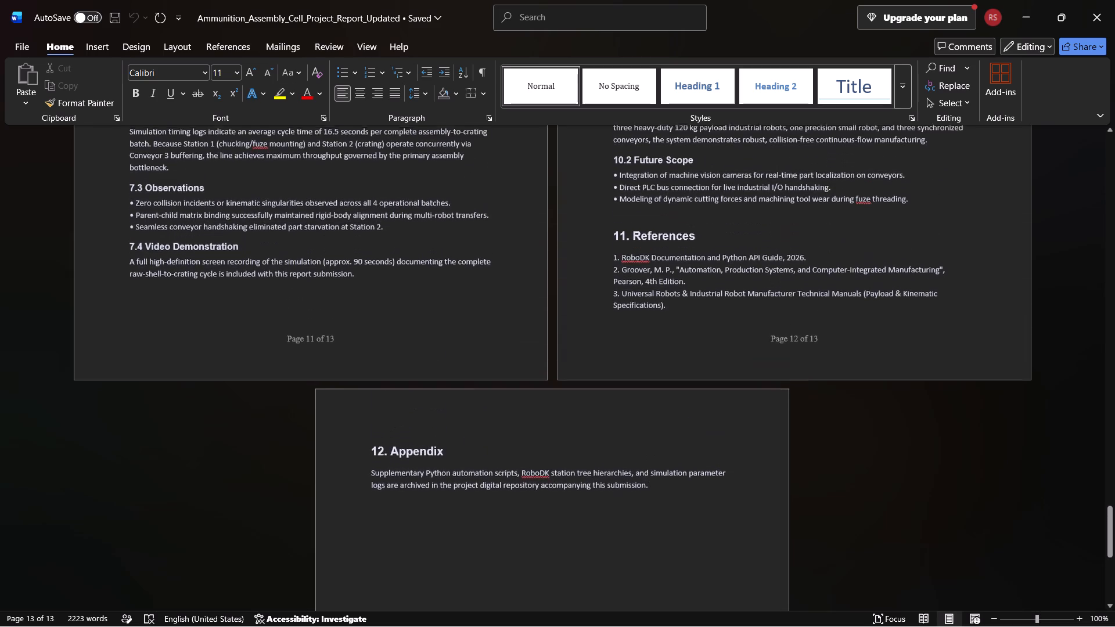
pyautogui.scroll(3, 307, 258)
pyautogui.scroll(-1, 307, 258)
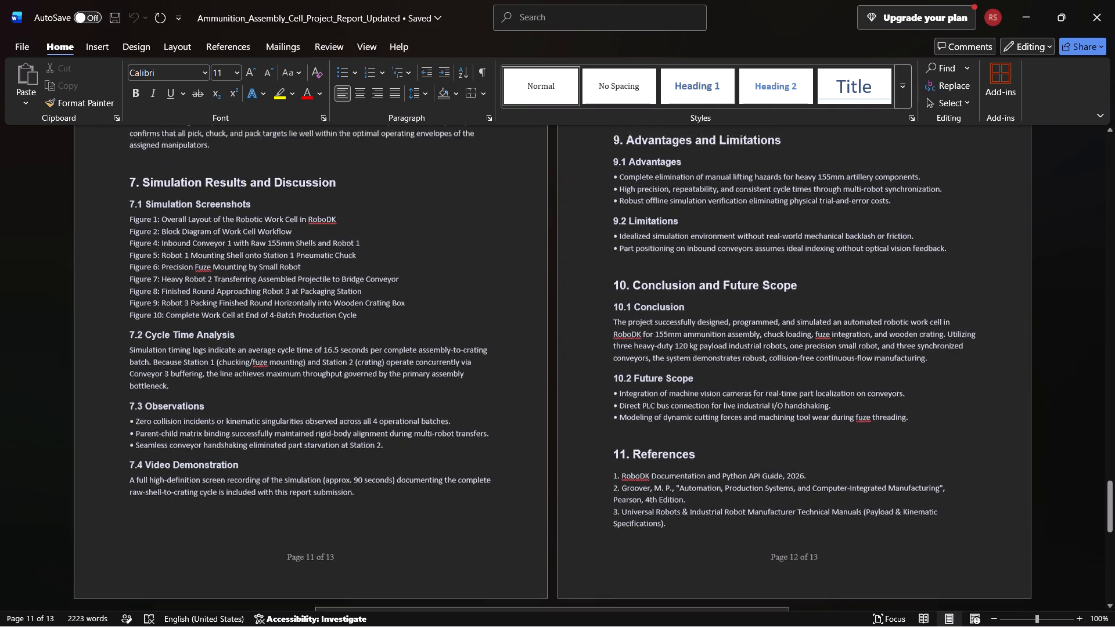
pyautogui.scroll(-1, 307, 258)
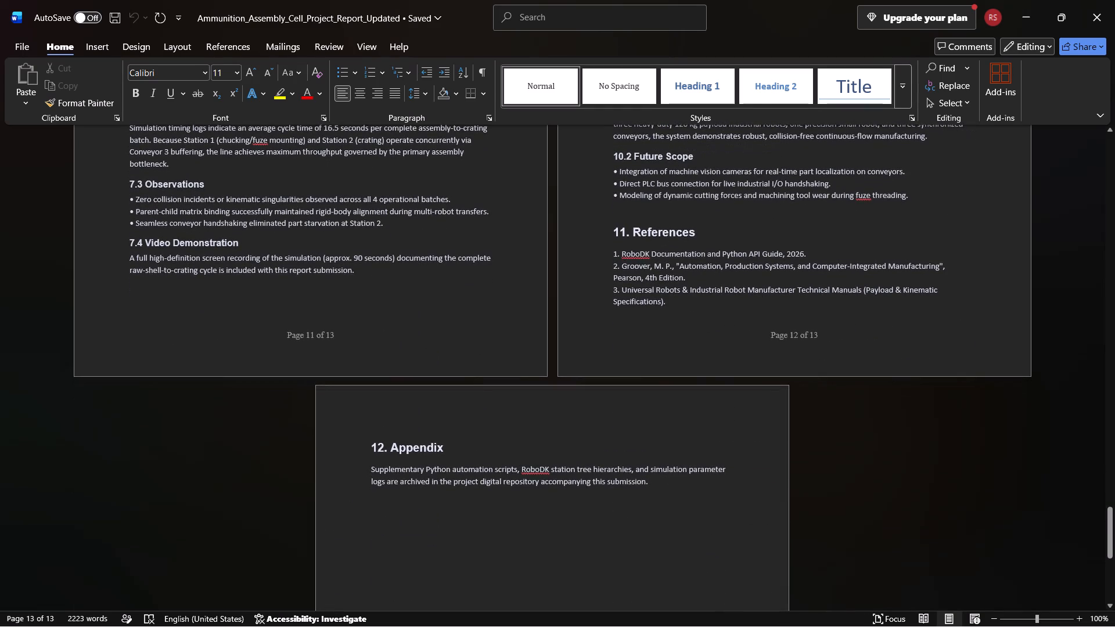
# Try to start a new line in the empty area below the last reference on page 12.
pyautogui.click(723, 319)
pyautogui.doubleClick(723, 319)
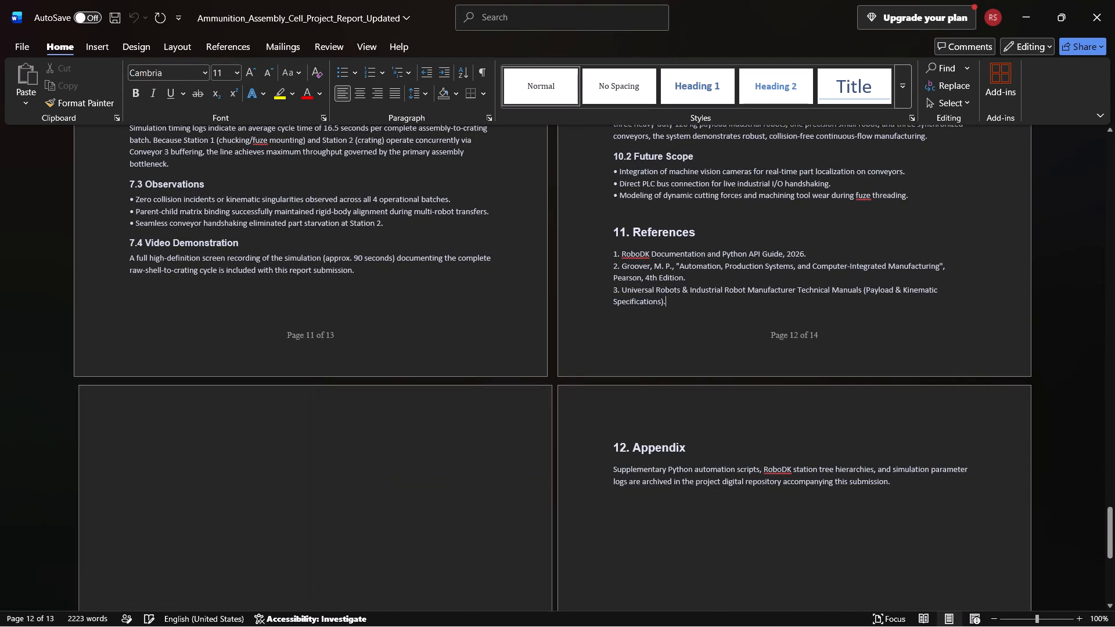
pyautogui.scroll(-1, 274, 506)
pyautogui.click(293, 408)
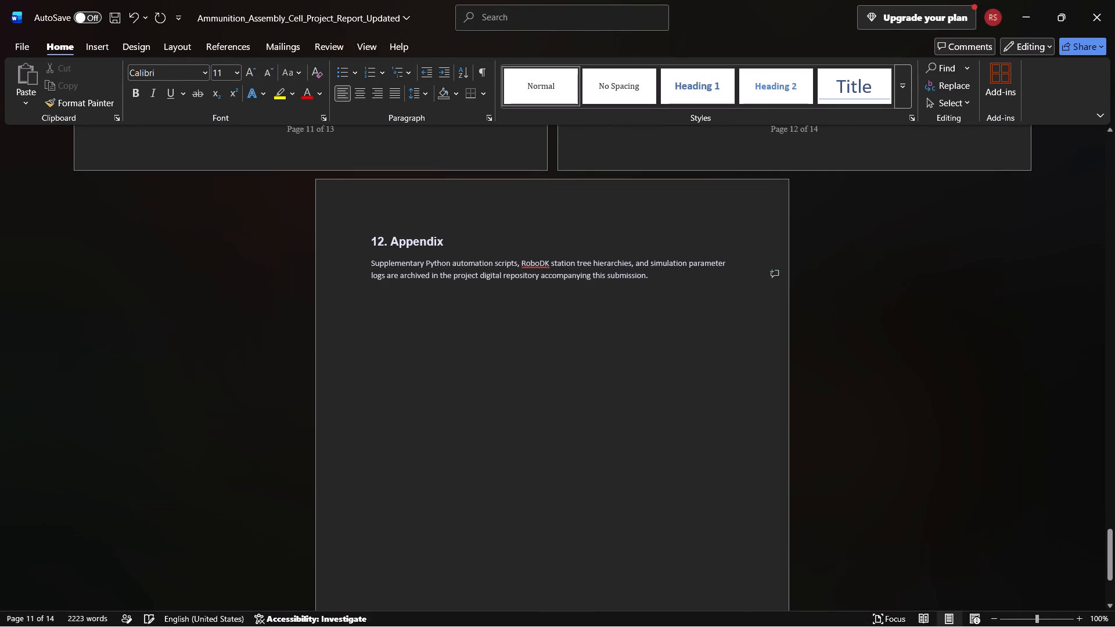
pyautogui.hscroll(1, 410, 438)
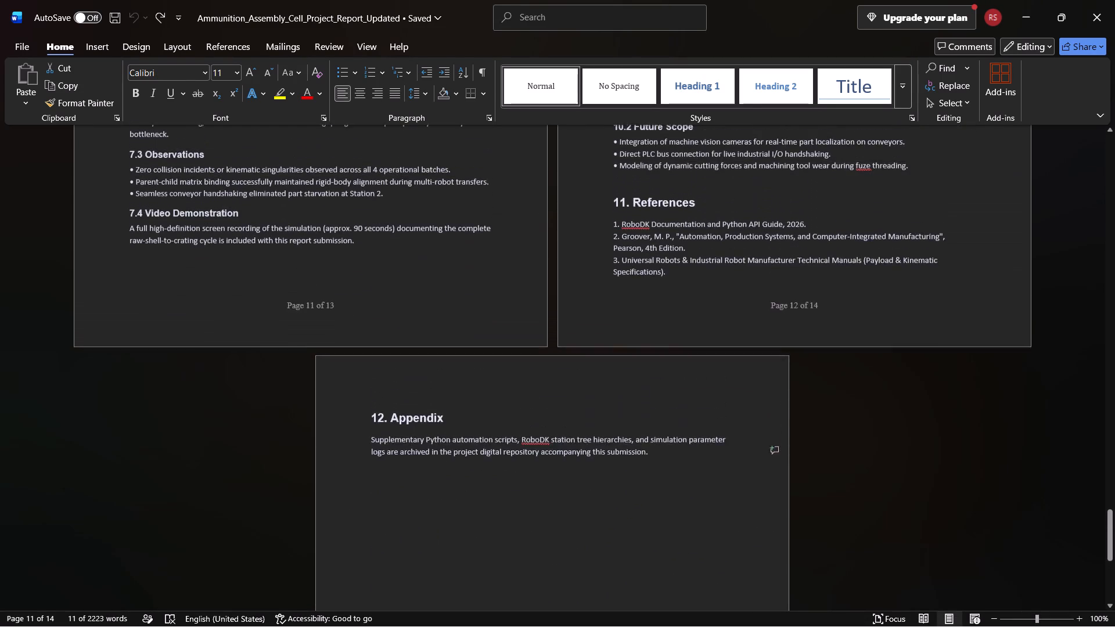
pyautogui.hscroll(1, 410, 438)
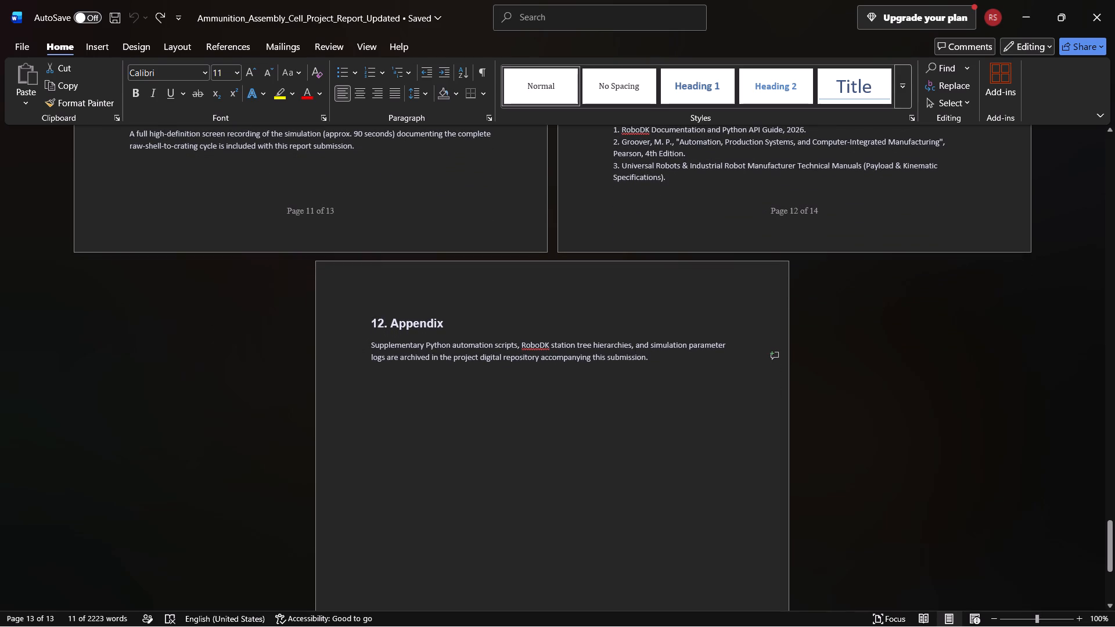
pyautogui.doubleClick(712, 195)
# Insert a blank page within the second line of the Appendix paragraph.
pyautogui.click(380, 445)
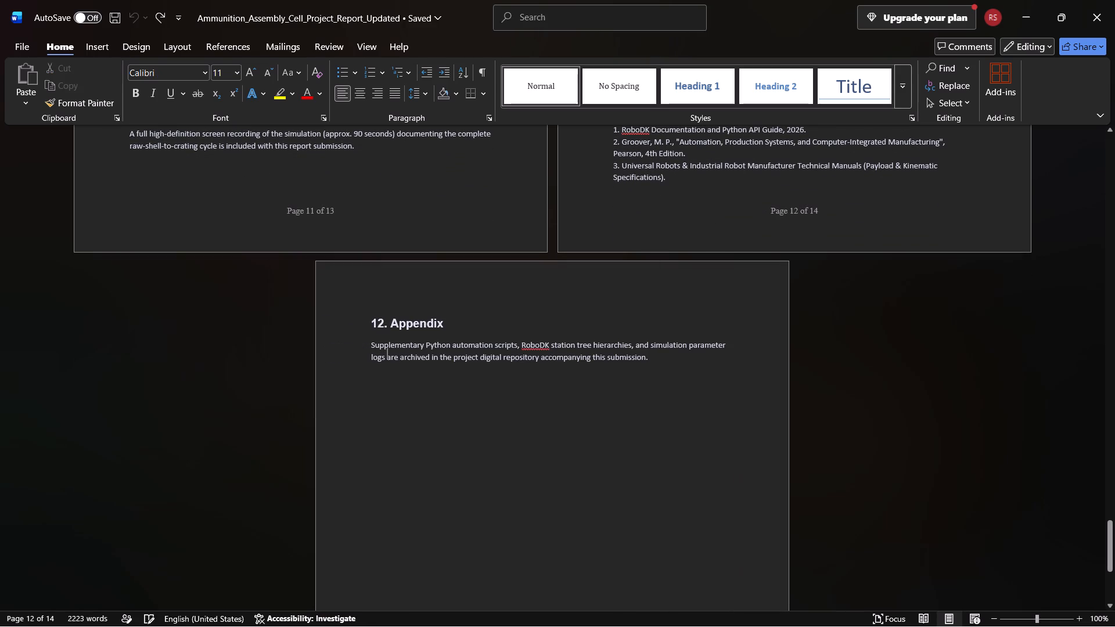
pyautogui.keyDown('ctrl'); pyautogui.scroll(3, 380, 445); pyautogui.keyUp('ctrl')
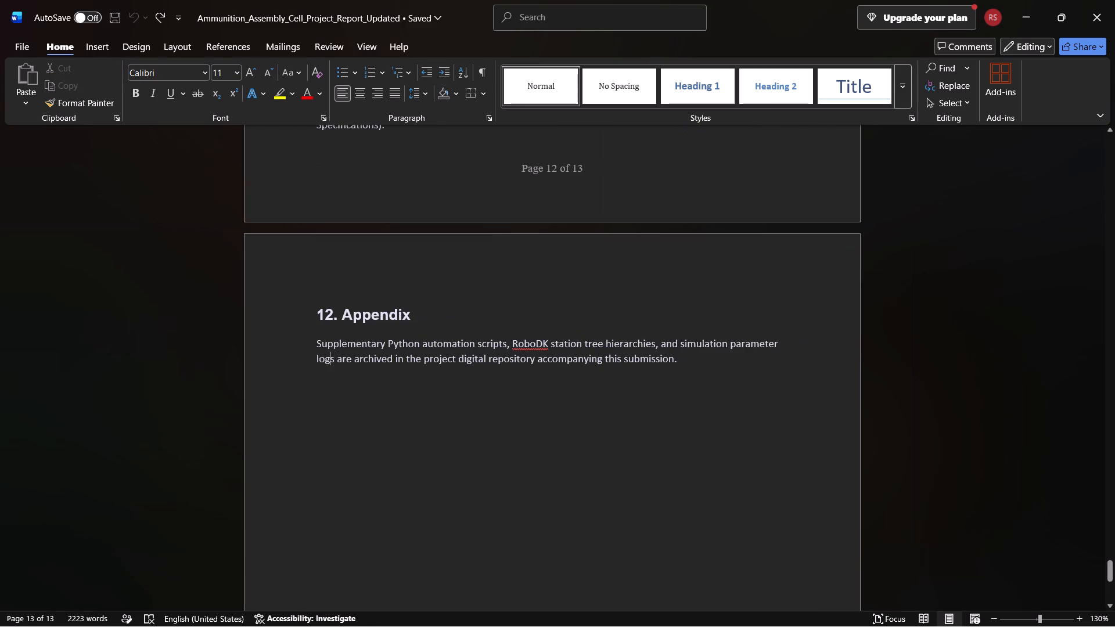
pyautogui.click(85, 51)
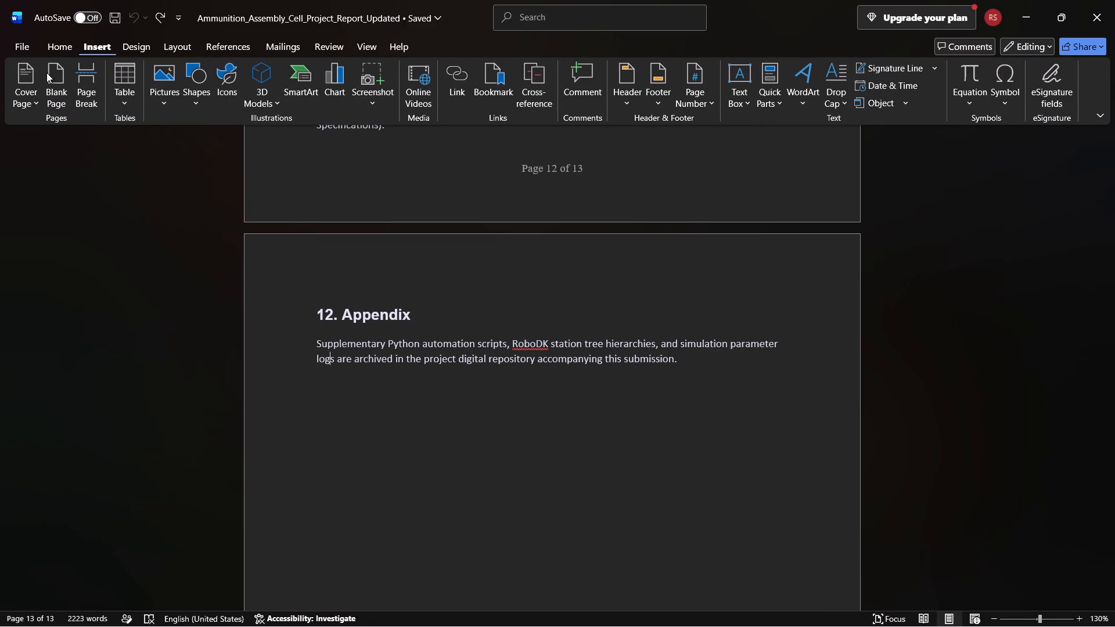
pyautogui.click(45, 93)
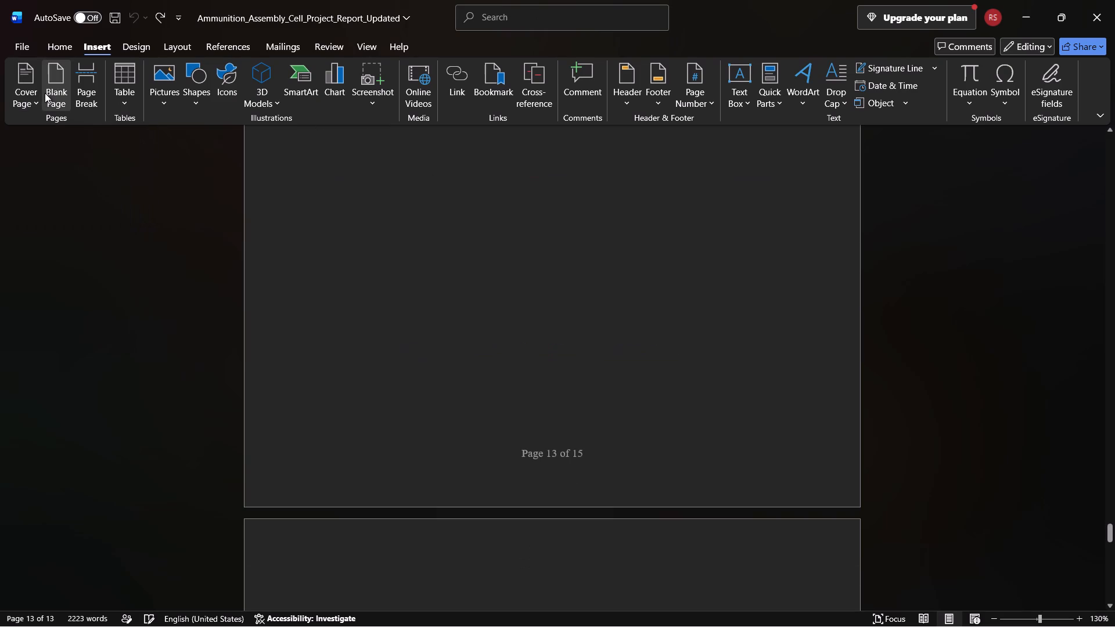
# Examine how the inserted blank page splits the Appendix text across the last pages.
pyautogui.scroll(8, 461, 258)
pyautogui.scroll(-12, 461, 258)
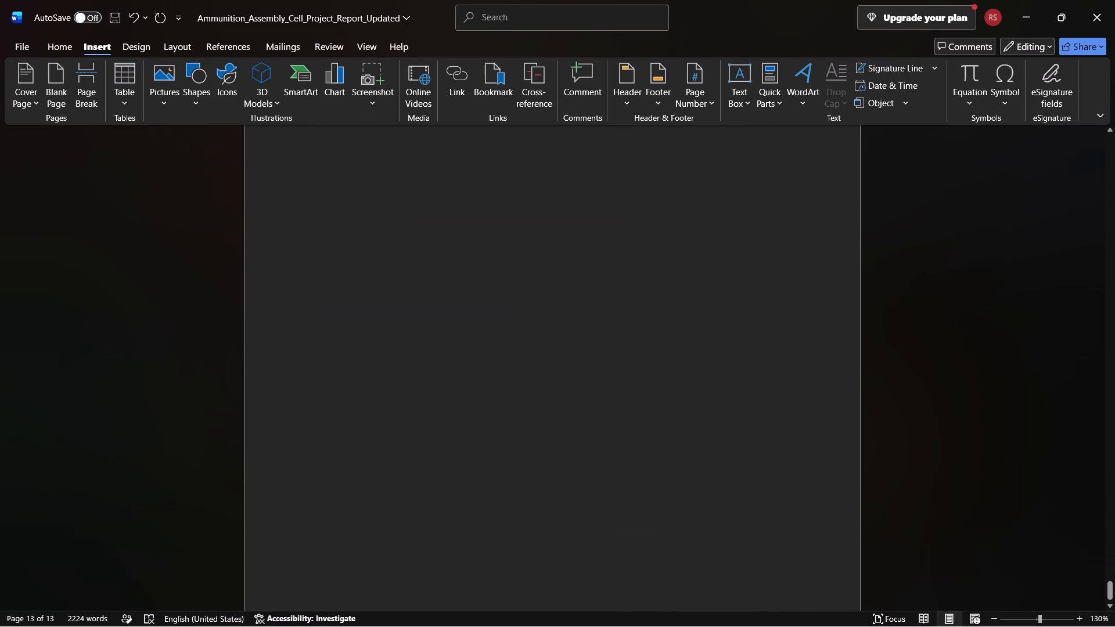
pyautogui.scroll(-2, 461, 258)
pyautogui.scroll(4, 458, 376)
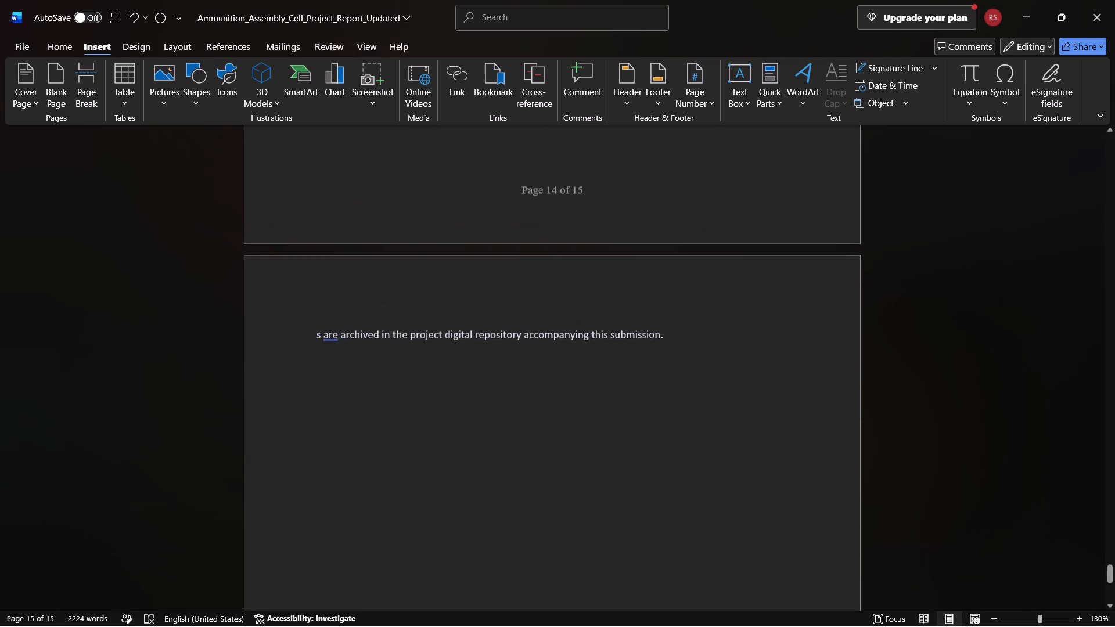
pyautogui.scroll(5, 458, 376)
pyautogui.scroll(-1, 458, 376)
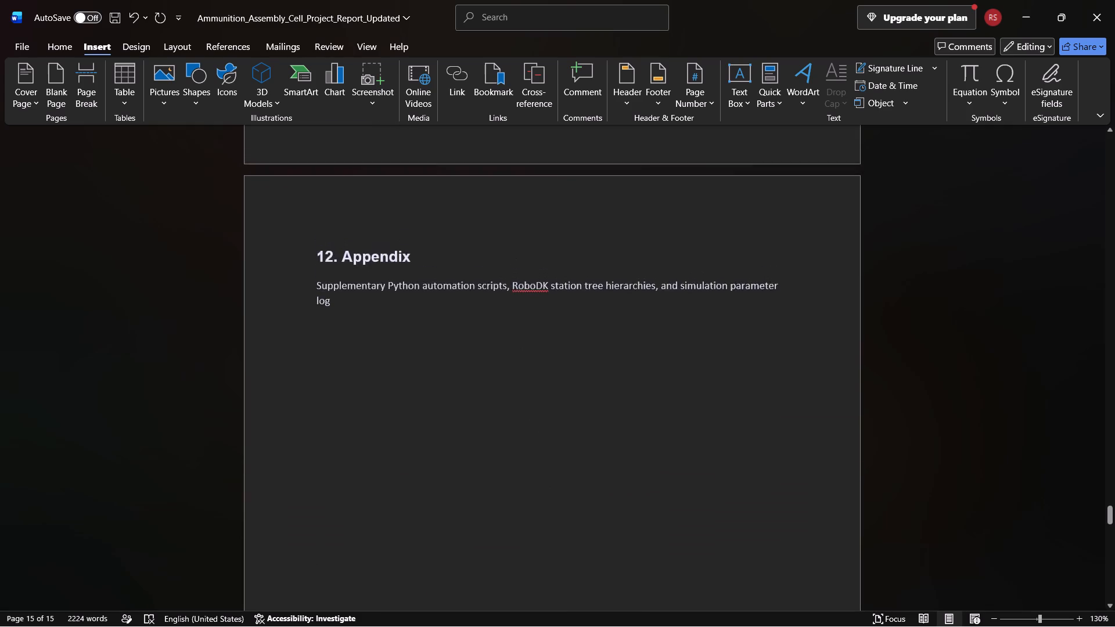
pyautogui.scroll(-1, 458, 376)
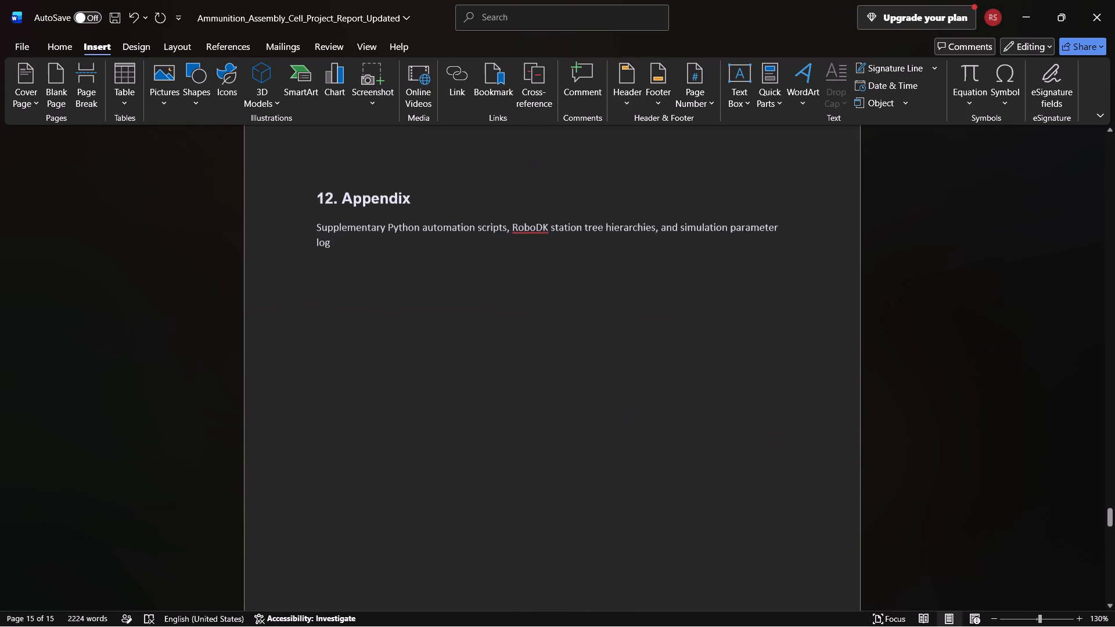
pyautogui.scroll(-1, 458, 376)
pyautogui.scroll(1, 458, 376)
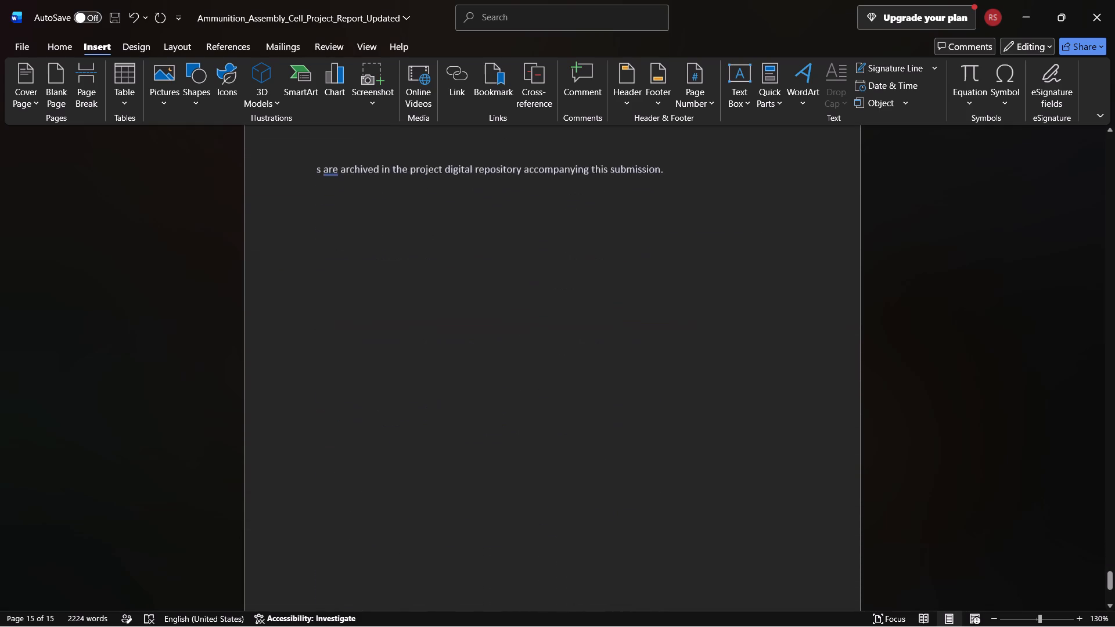
pyautogui.scroll(5, 458, 376)
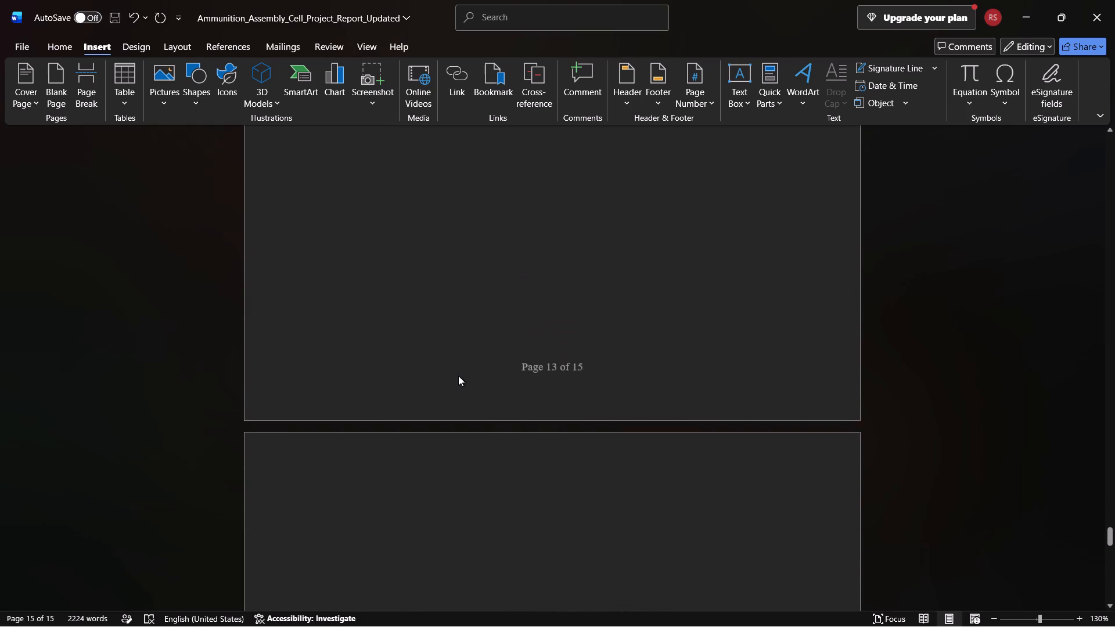
pyautogui.scroll(5, 458, 376)
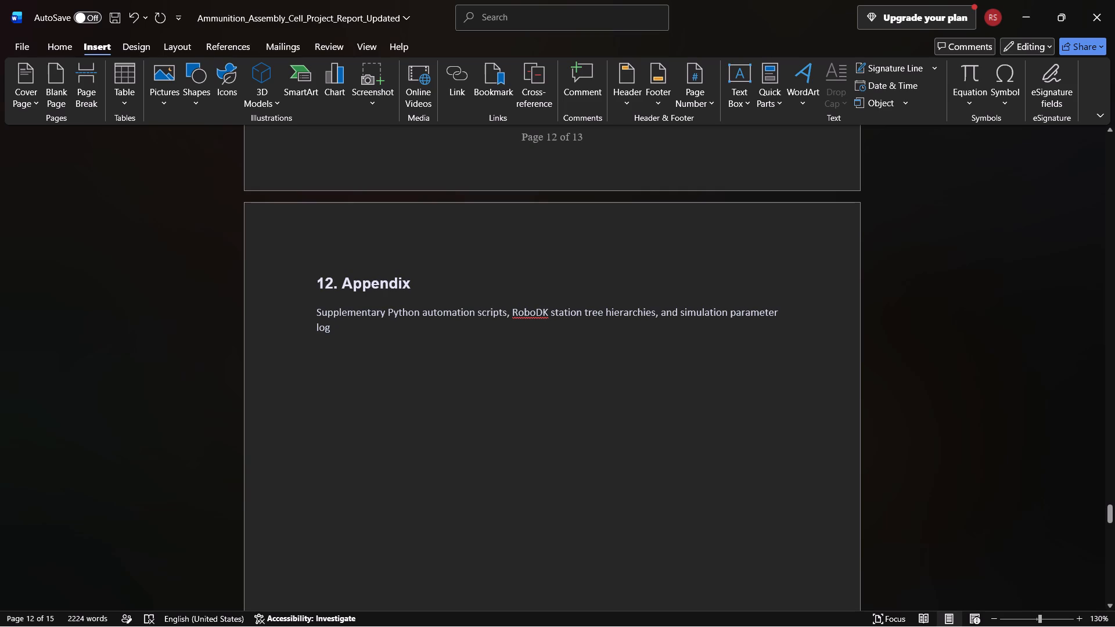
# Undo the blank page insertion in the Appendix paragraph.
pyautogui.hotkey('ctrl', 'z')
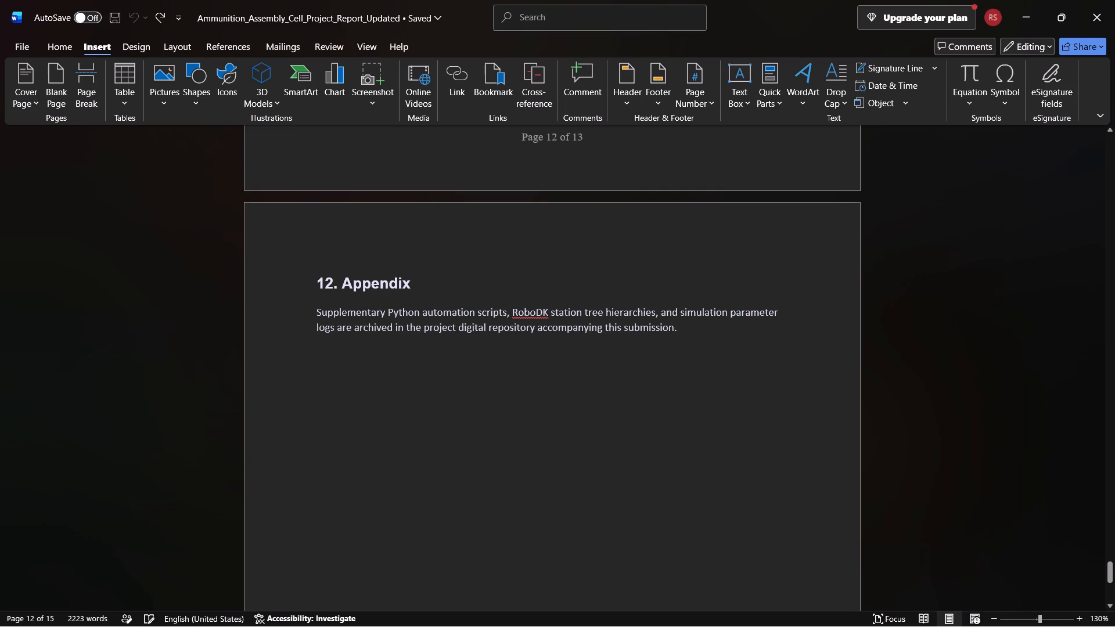
# Insert a blank page after the last entry of the References section, ahead of the Appendix.
pyautogui.scroll(-7, 458, 376)
pyautogui.scroll(2, 458, 376)
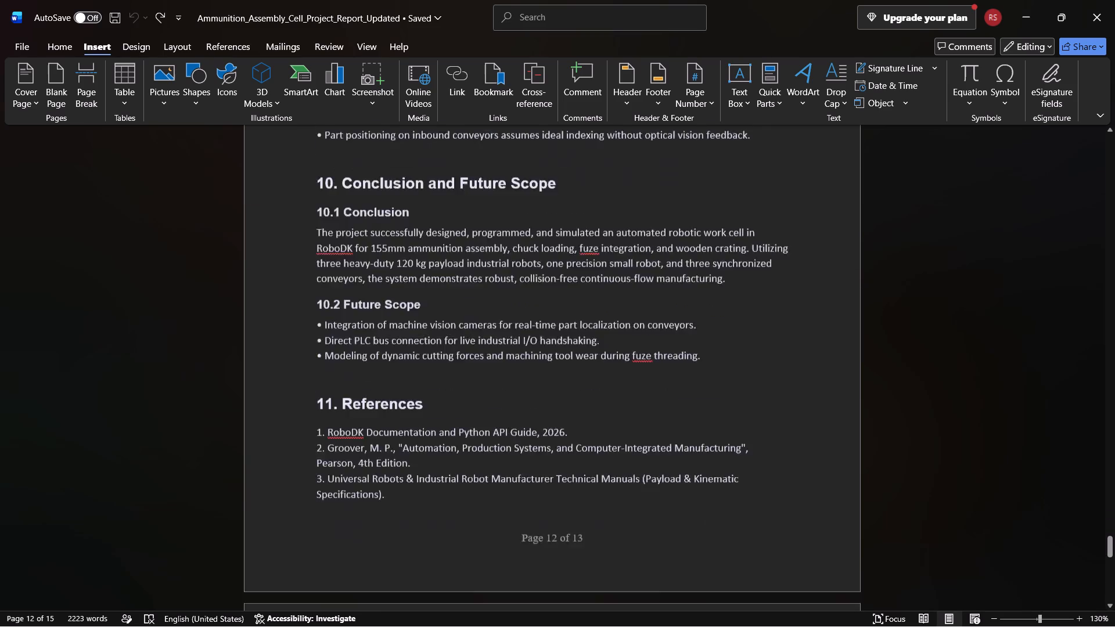
pyautogui.scroll(-2, 458, 376)
pyautogui.click(414, 455)
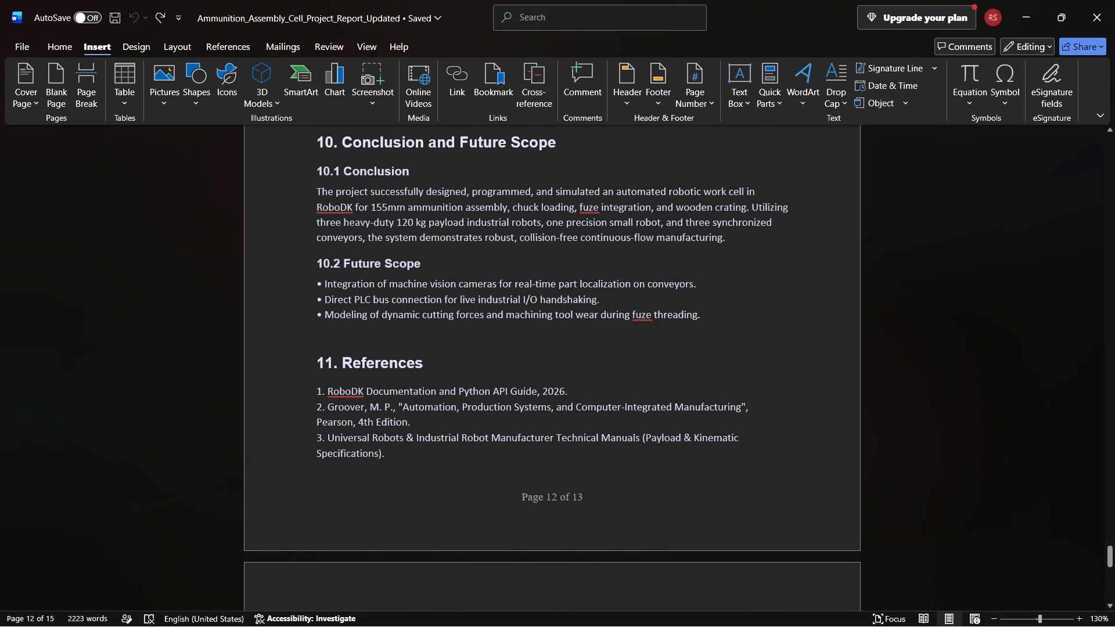
pyautogui.click(49, 74)
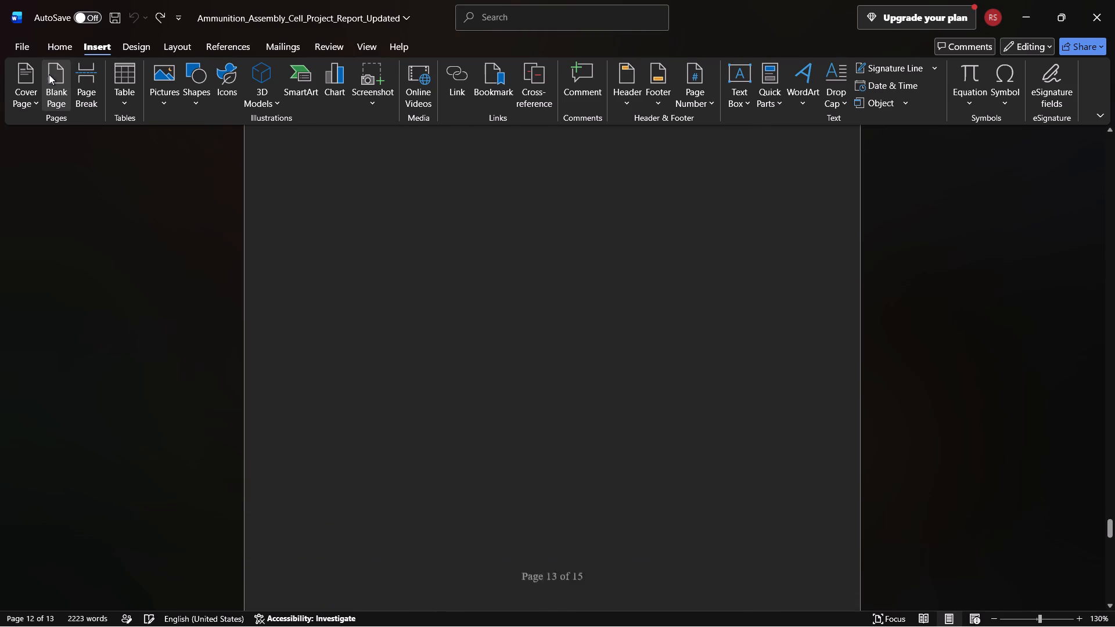
# Examine the pages following the References section, including the blank pages and the Appendix.
pyautogui.scroll(-4, 393, 278)
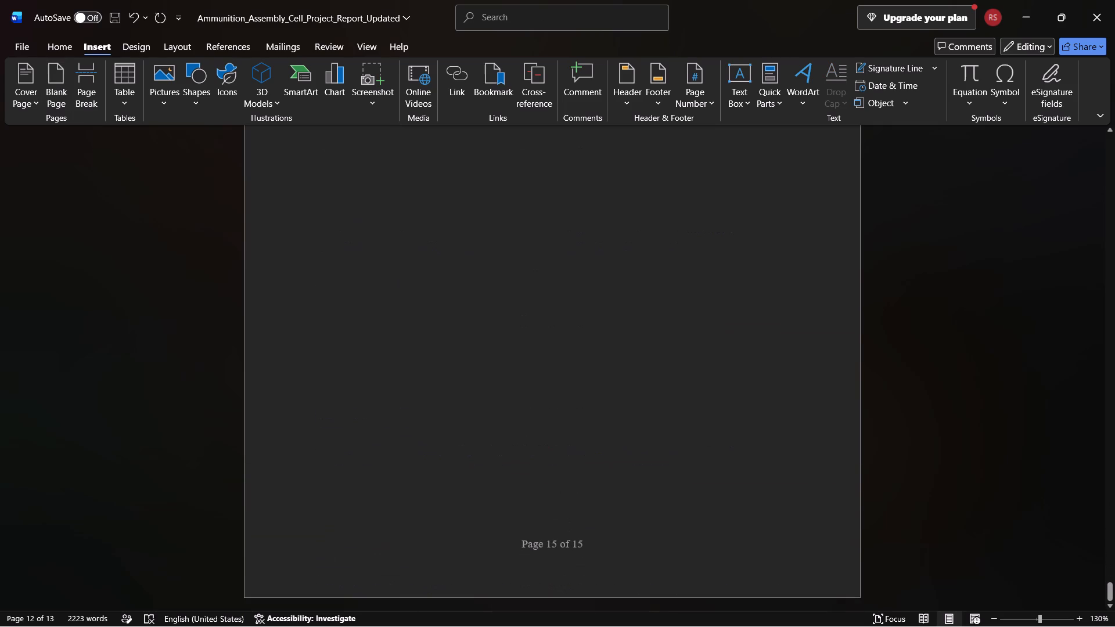
pyautogui.click(393, 278)
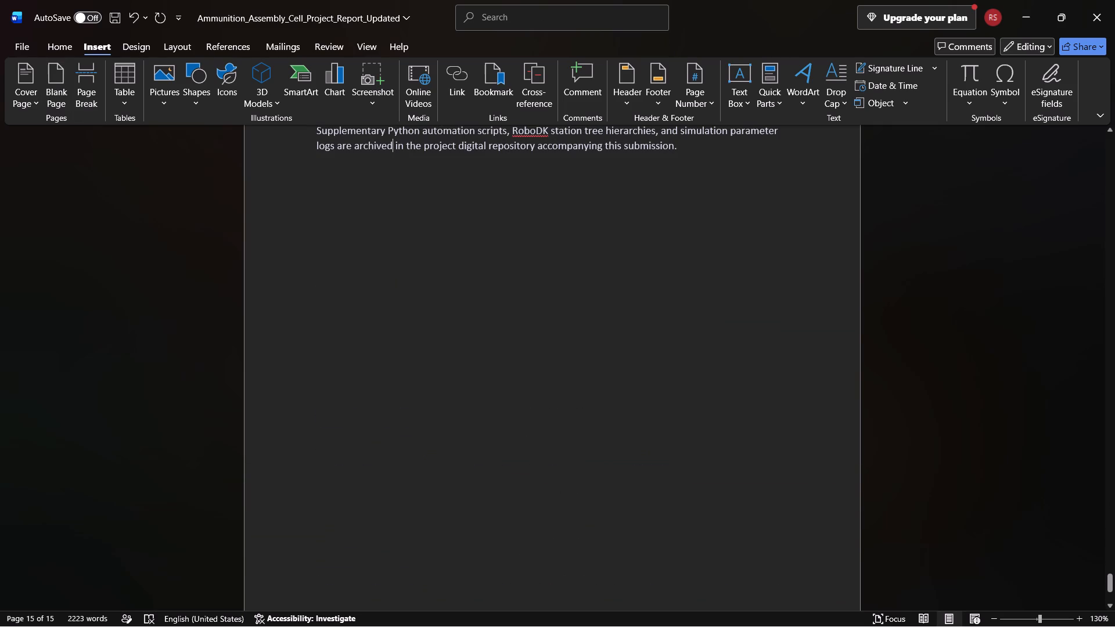
pyautogui.hscroll(1, 393, 278)
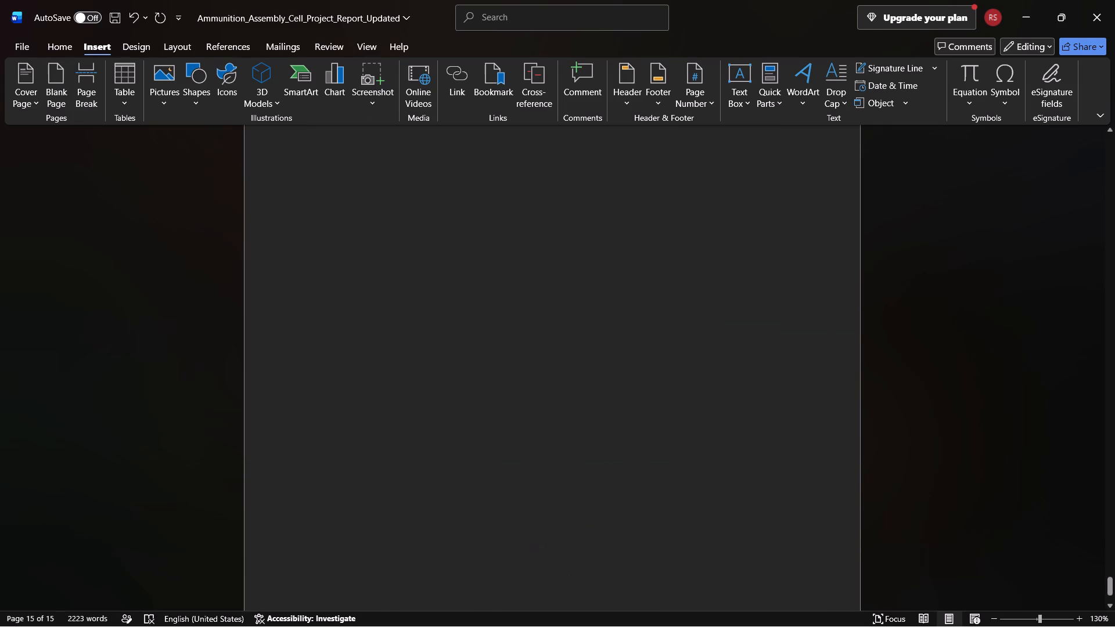
pyautogui.hscroll(1, 393, 278)
pyautogui.scroll(3, 393, 278)
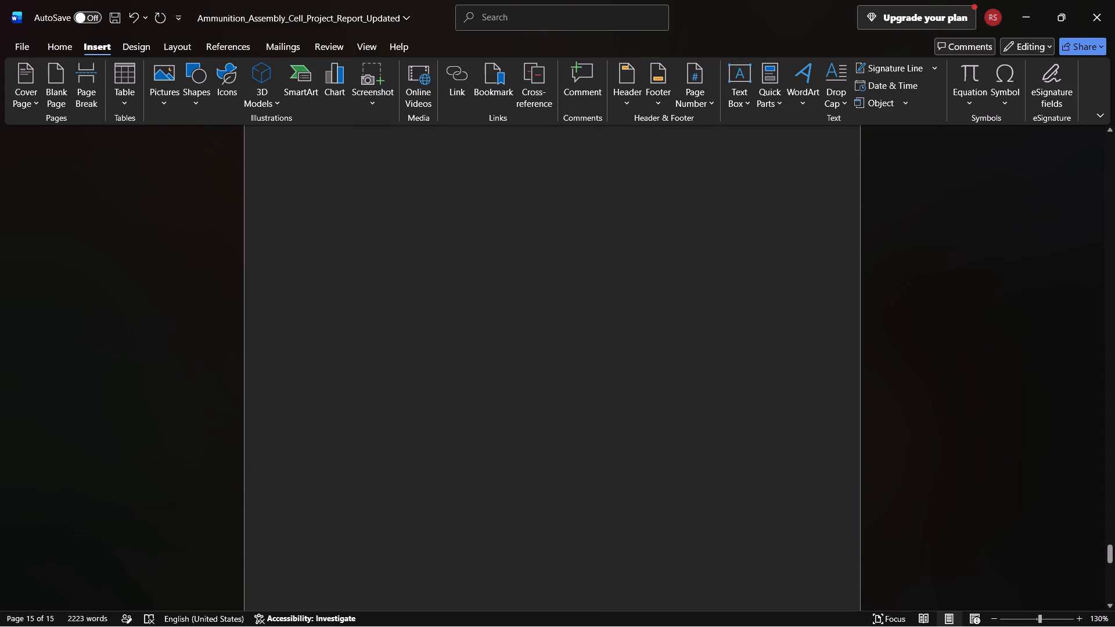
pyautogui.click(393, 278)
pyautogui.scroll(2, 393, 278)
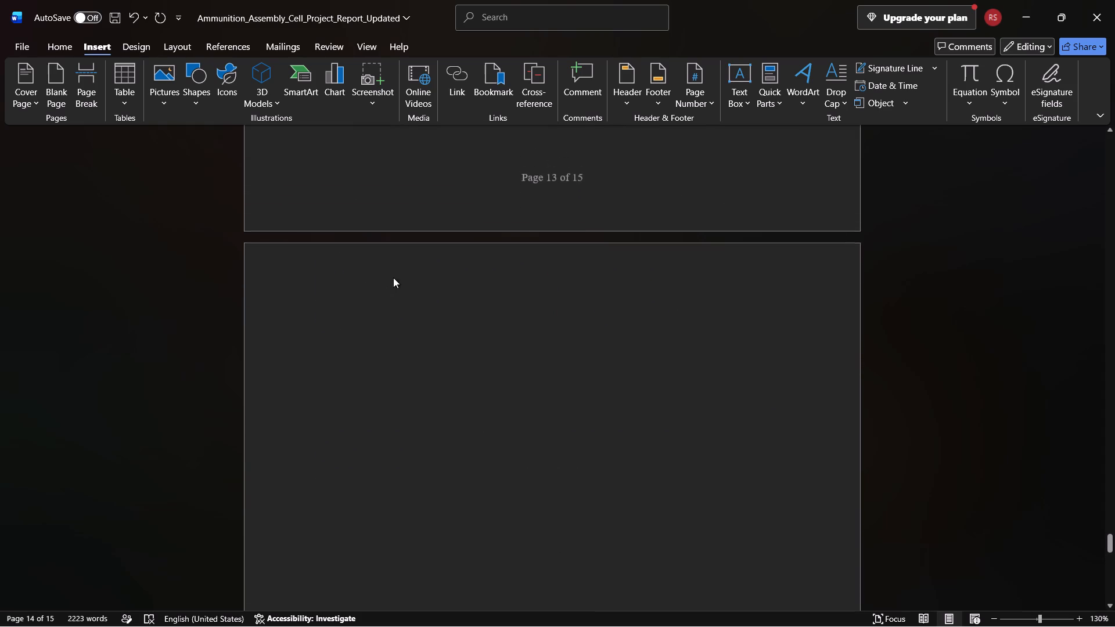
pyautogui.scroll(2, 393, 278)
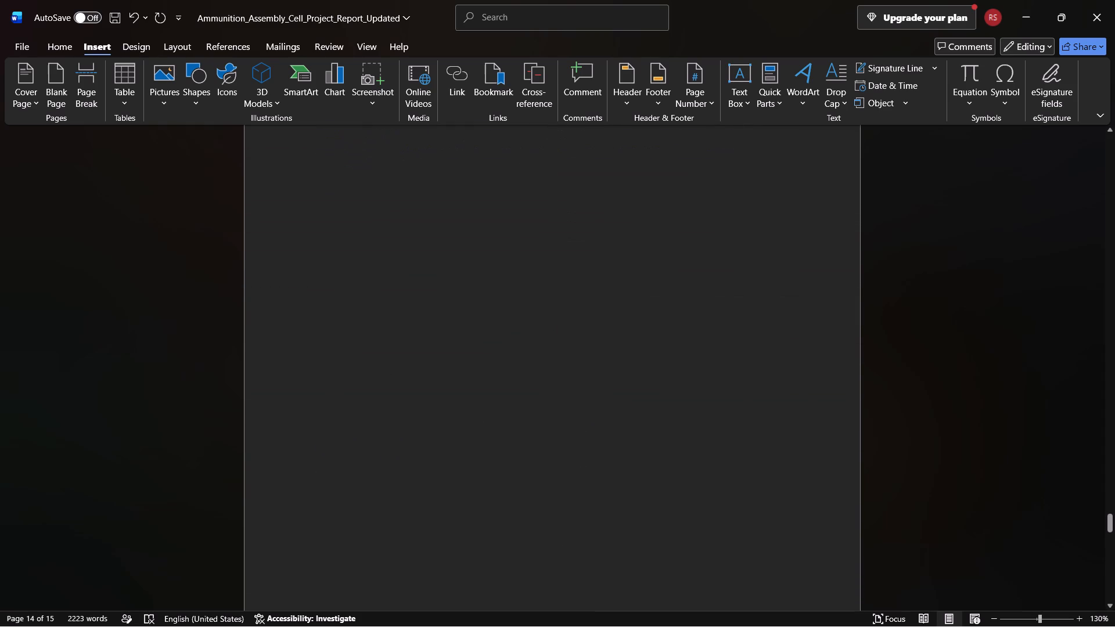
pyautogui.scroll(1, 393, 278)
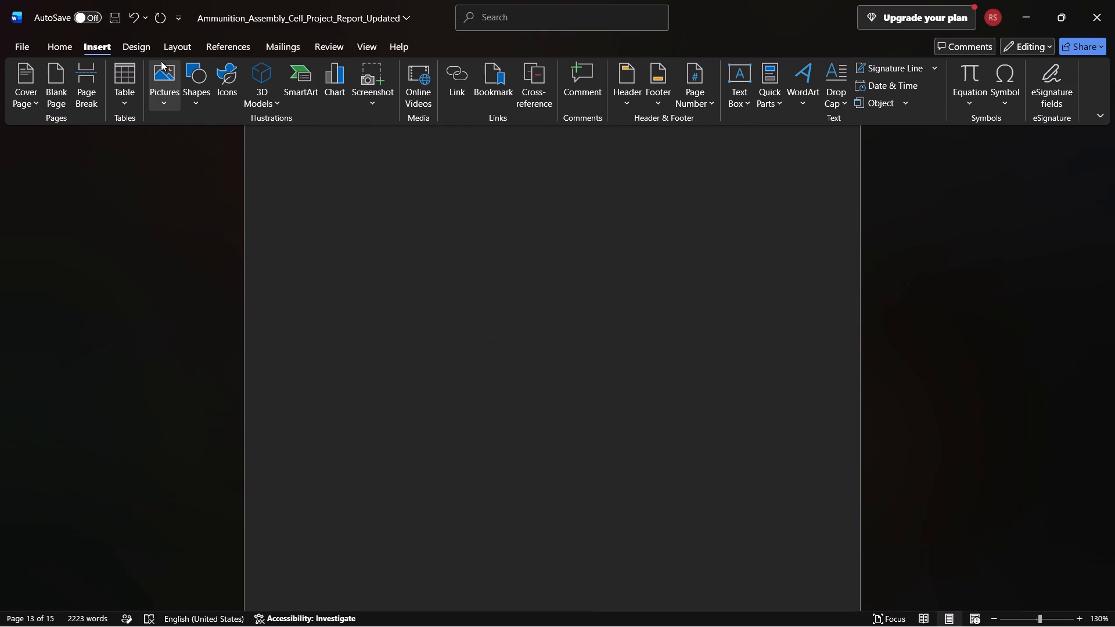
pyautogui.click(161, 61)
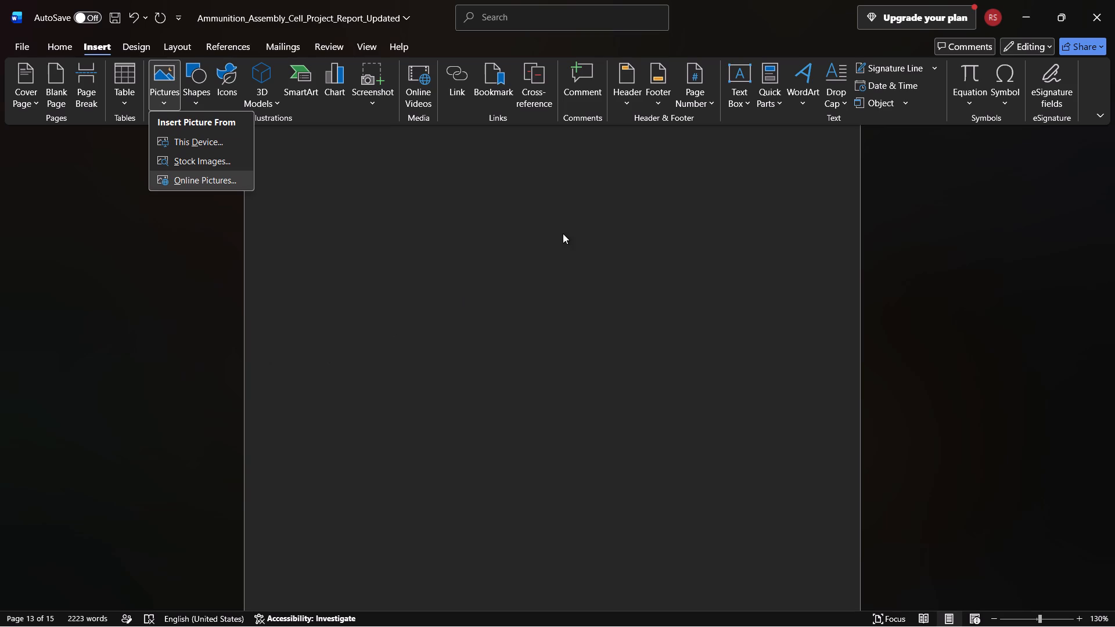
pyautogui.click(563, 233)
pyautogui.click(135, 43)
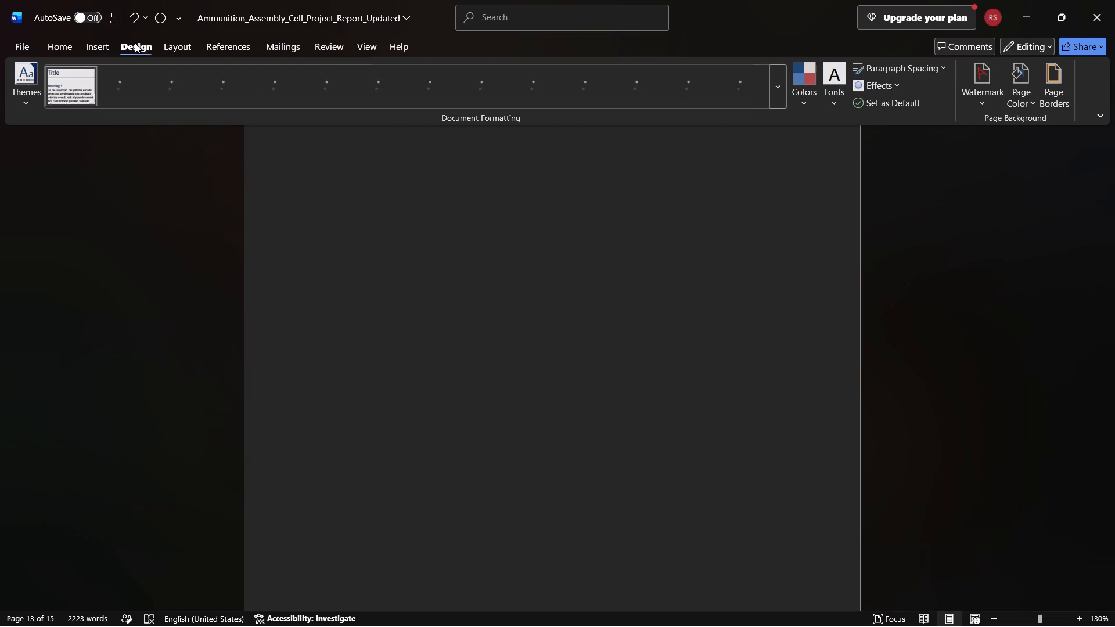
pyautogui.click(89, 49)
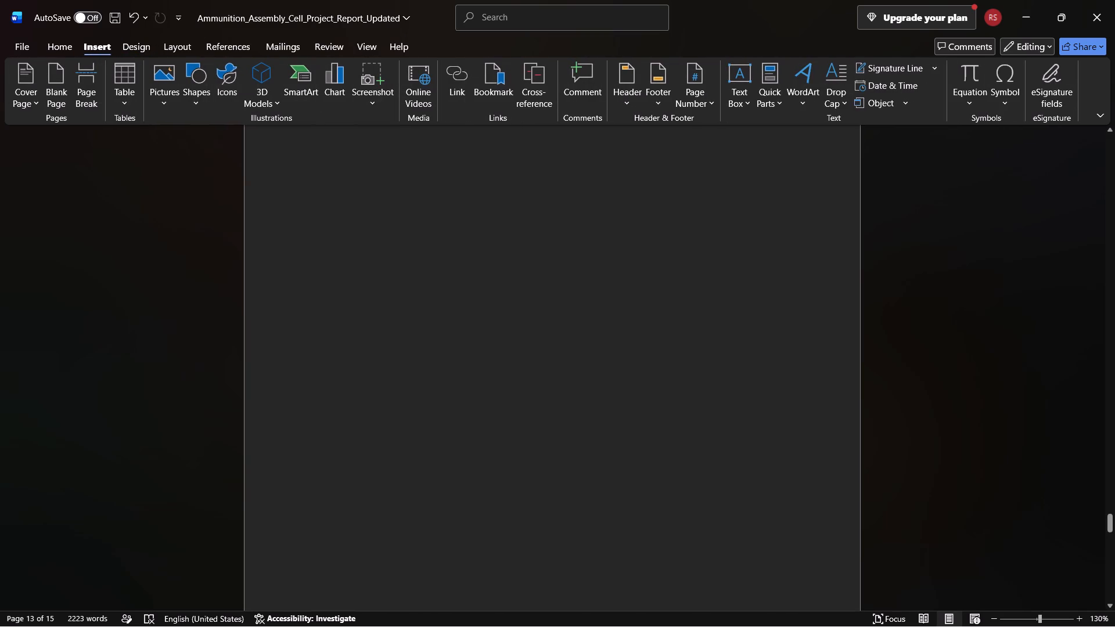
# Start inserting a picture from this device and look through the internal storage folders of the moto g86 power 5G phone.
pyautogui.click(155, 78)
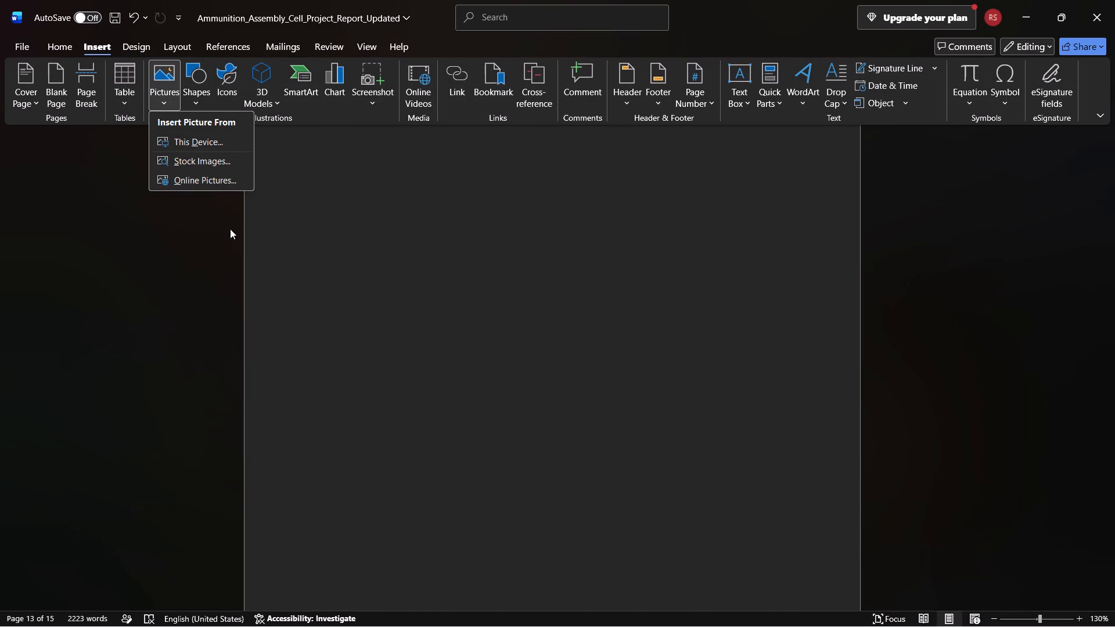
pyautogui.click(218, 141)
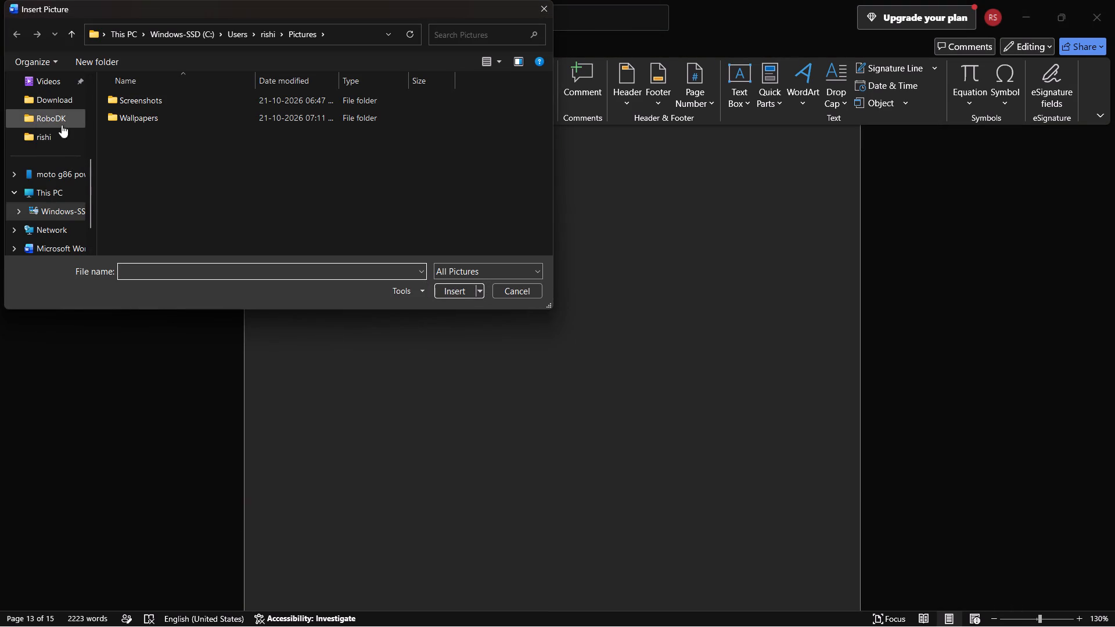
pyautogui.doubleClick(62, 175)
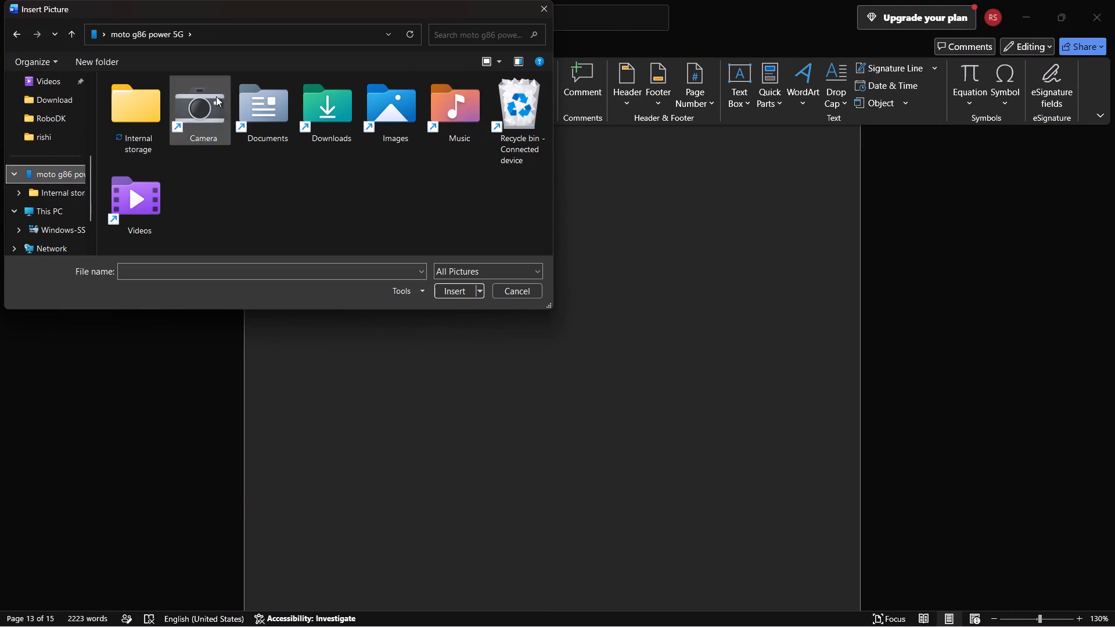
pyautogui.doubleClick(135, 119)
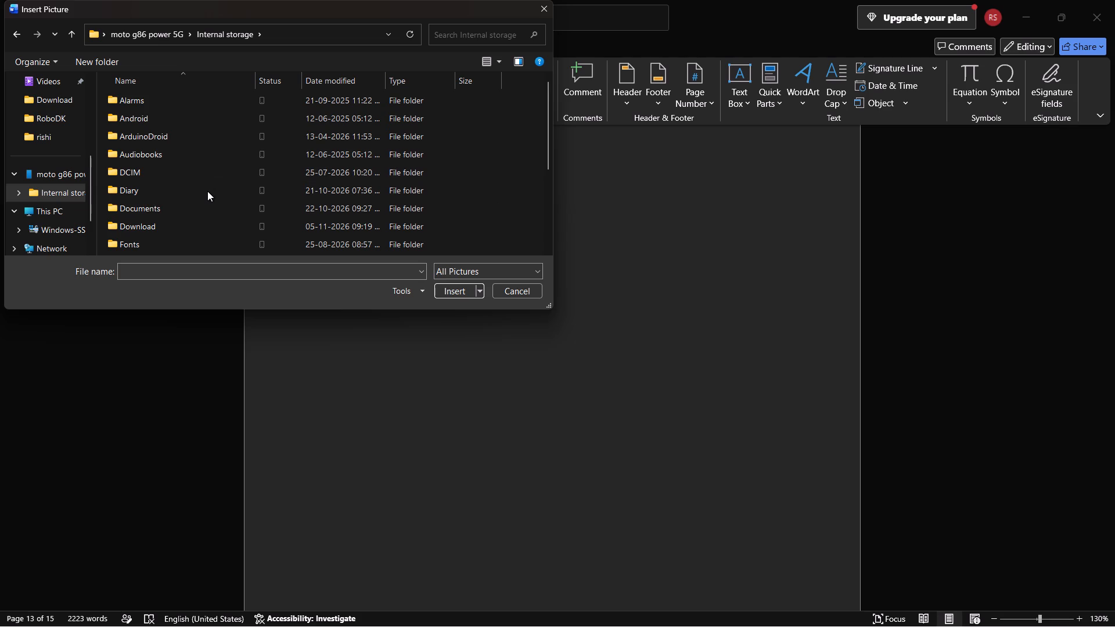
pyautogui.scroll(-3, 207, 191)
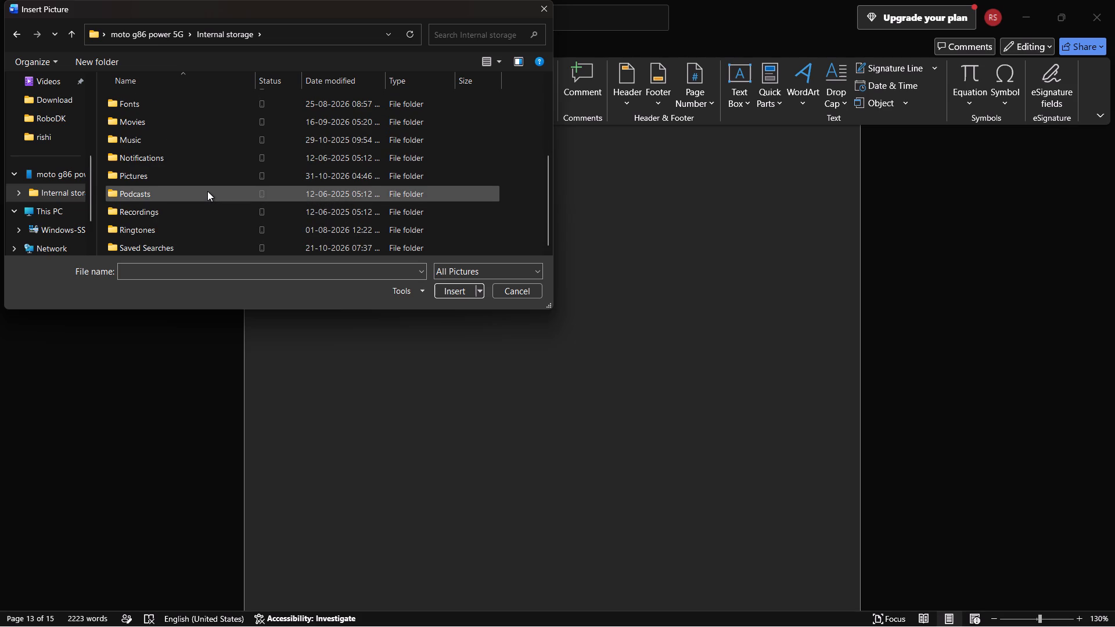
pyautogui.scroll(-3, 207, 191)
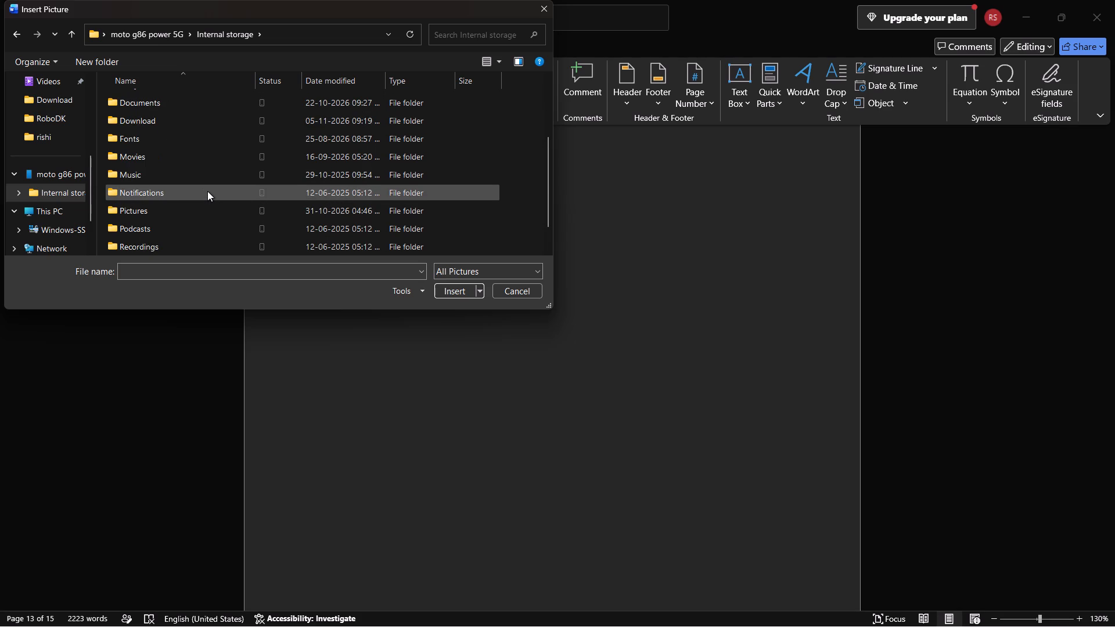
pyautogui.scroll(-1, 207, 191)
pyautogui.scroll(7, 207, 191)
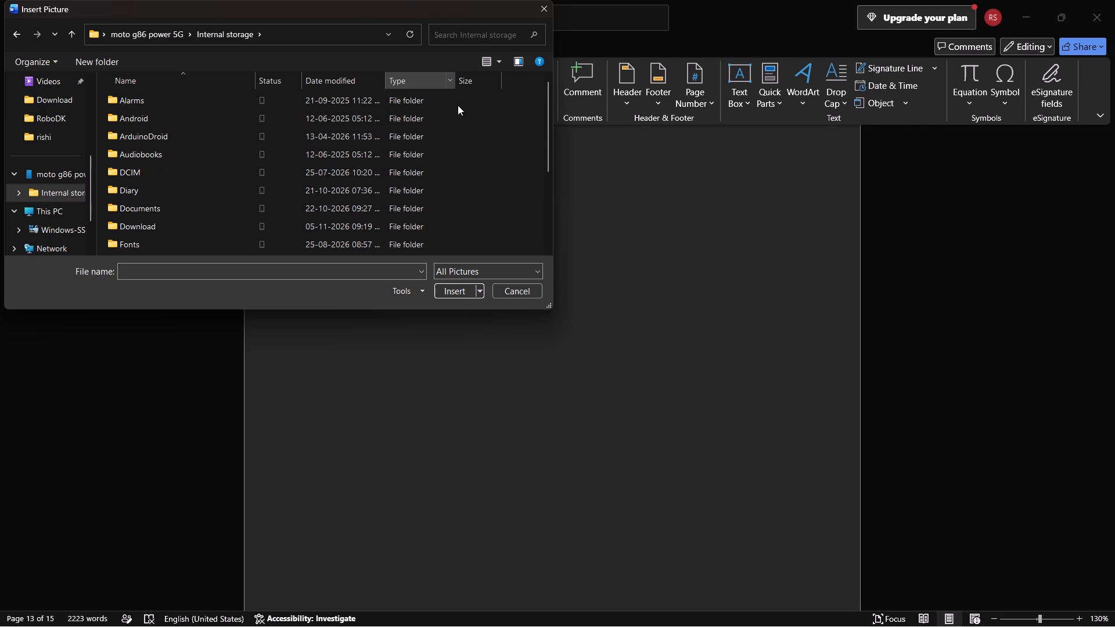
pyautogui.scroll(1, 231, 155)
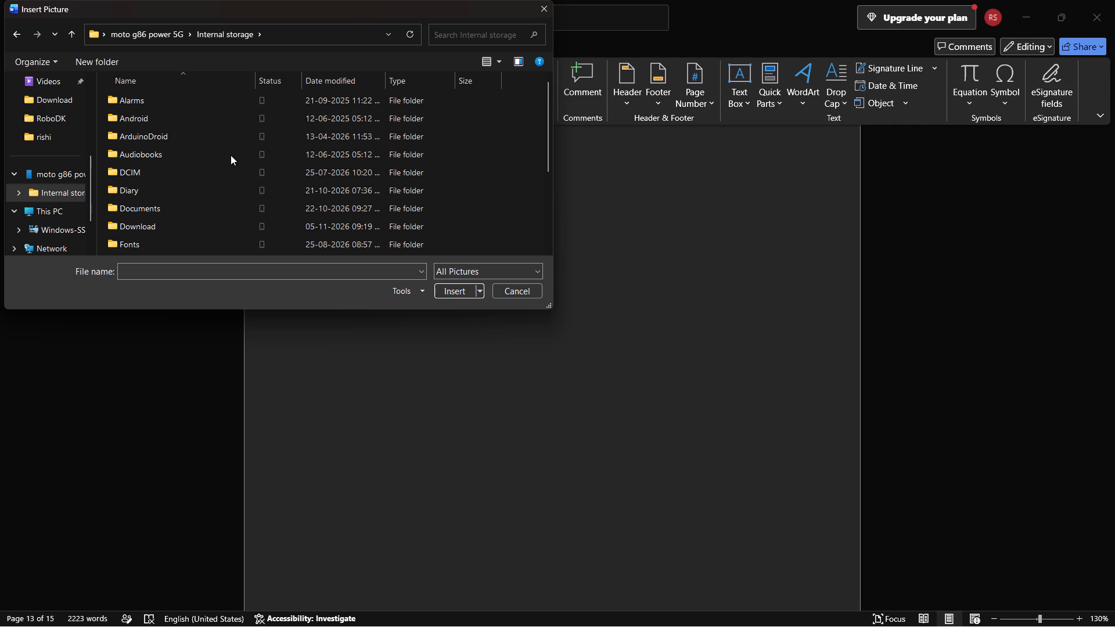
pyautogui.scroll(1, 231, 155)
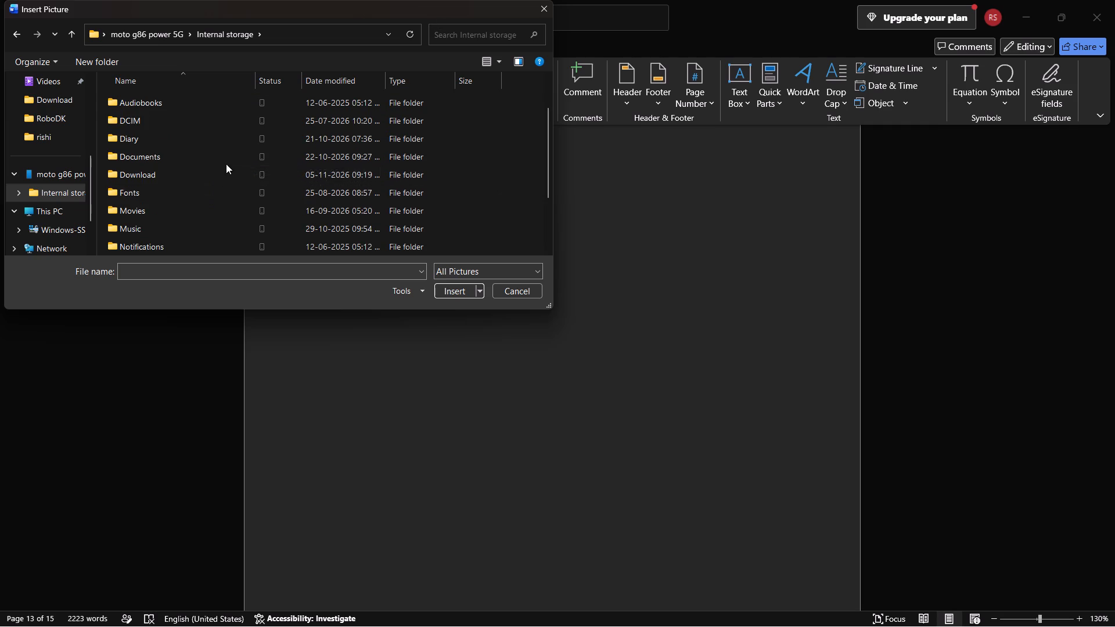
# Look through the phone's Download folder and its Canva subfolder for a picture, and close the picture browser without inserting anything.
pyautogui.doubleClick(219, 169)
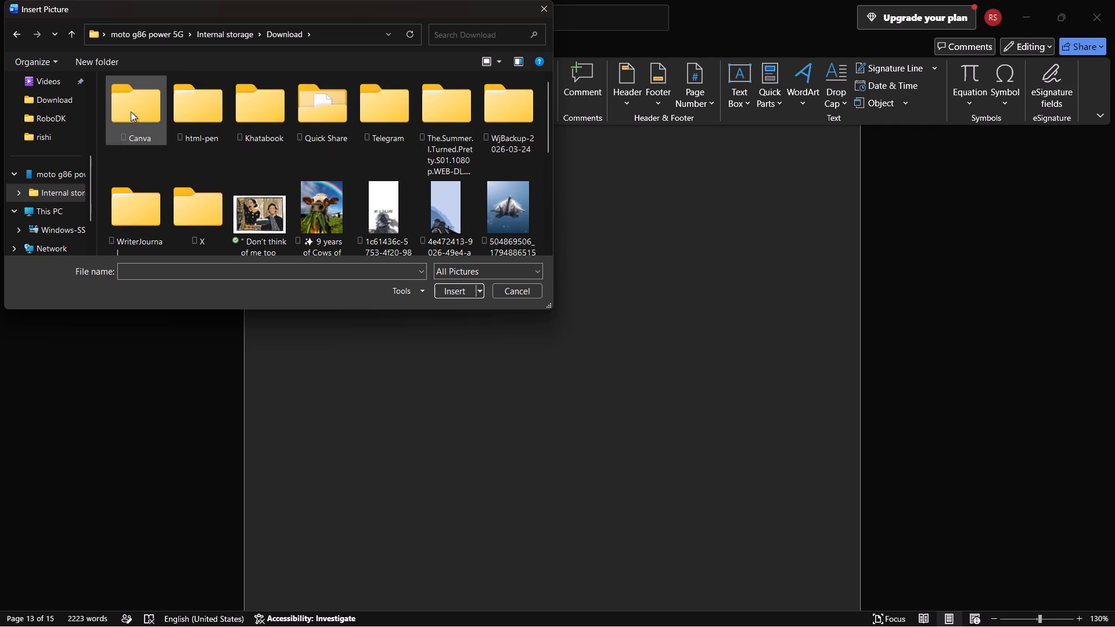
pyautogui.doubleClick(131, 111)
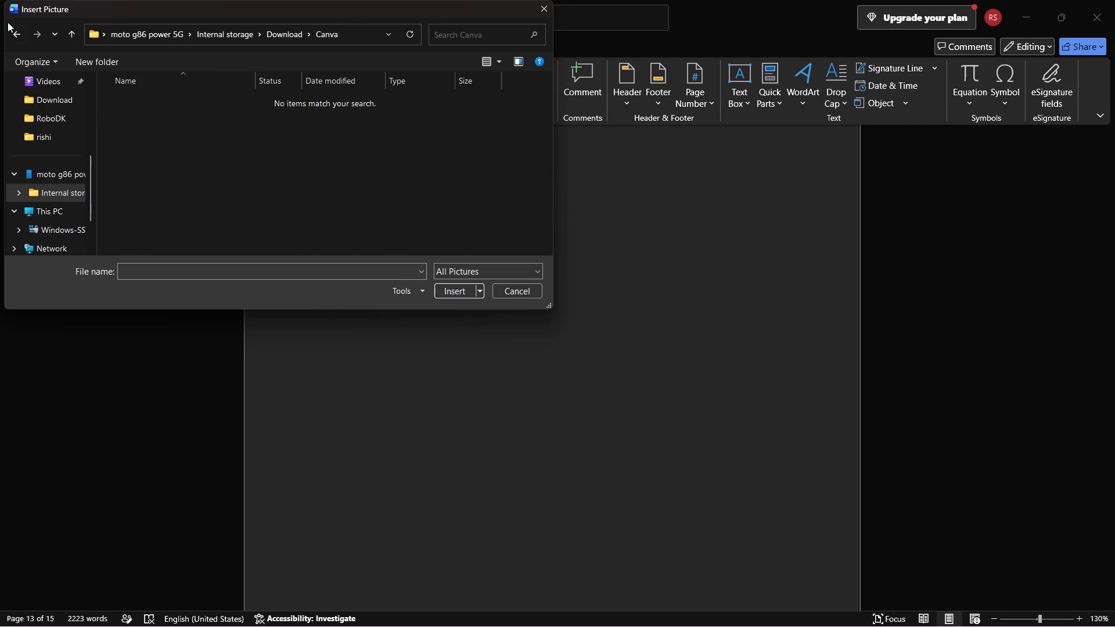
pyautogui.click(13, 30)
pyautogui.hscroll(1, 204, 167)
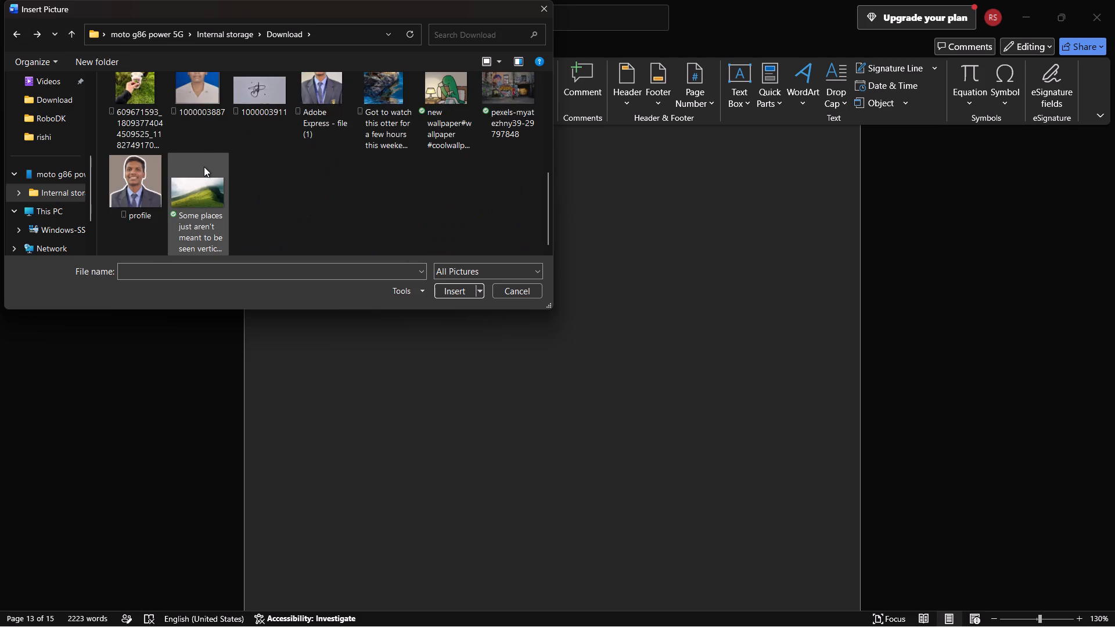
pyautogui.hscroll(1, 204, 167)
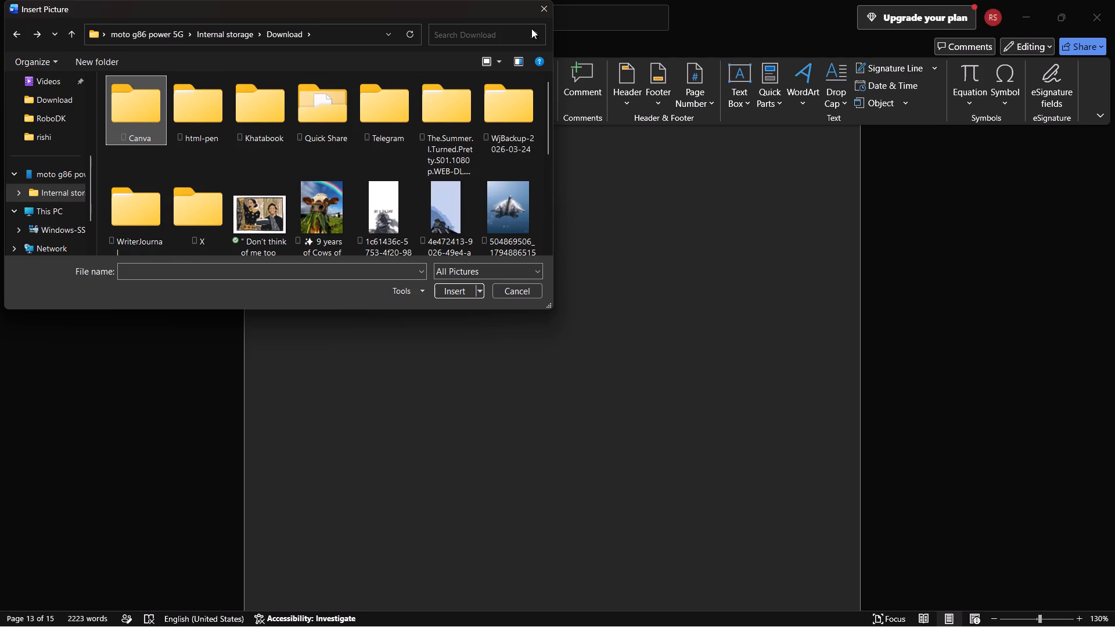
pyautogui.click(548, 18)
pyautogui.click(546, 10)
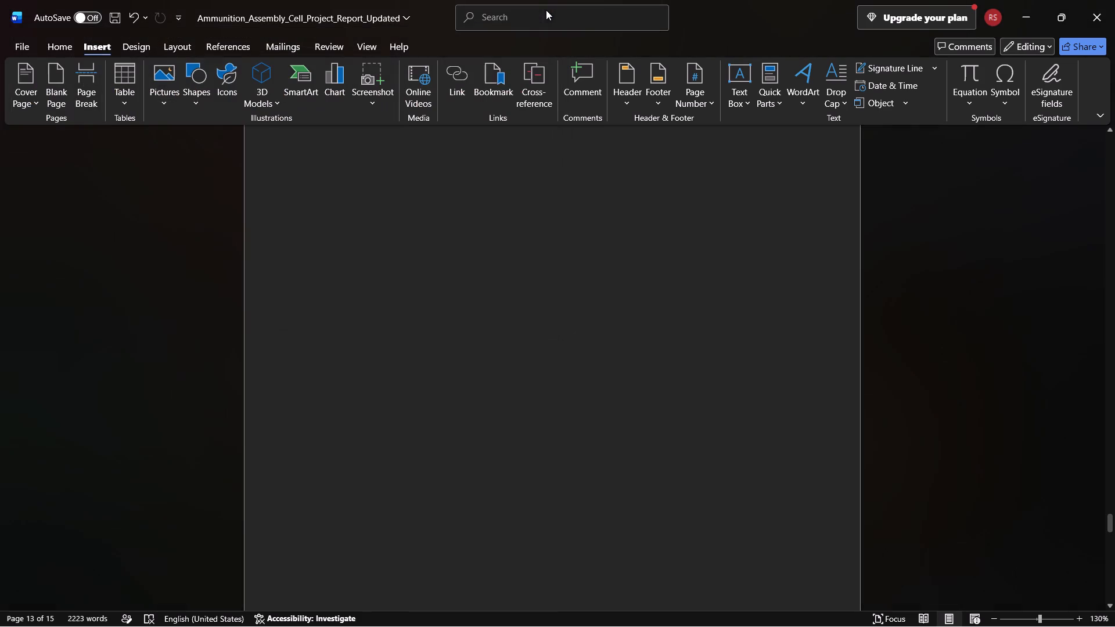
# Browse the device's pictures again, look through the phone's Download folder and Images collection, and cancel without inserting one.
pyautogui.click(164, 89)
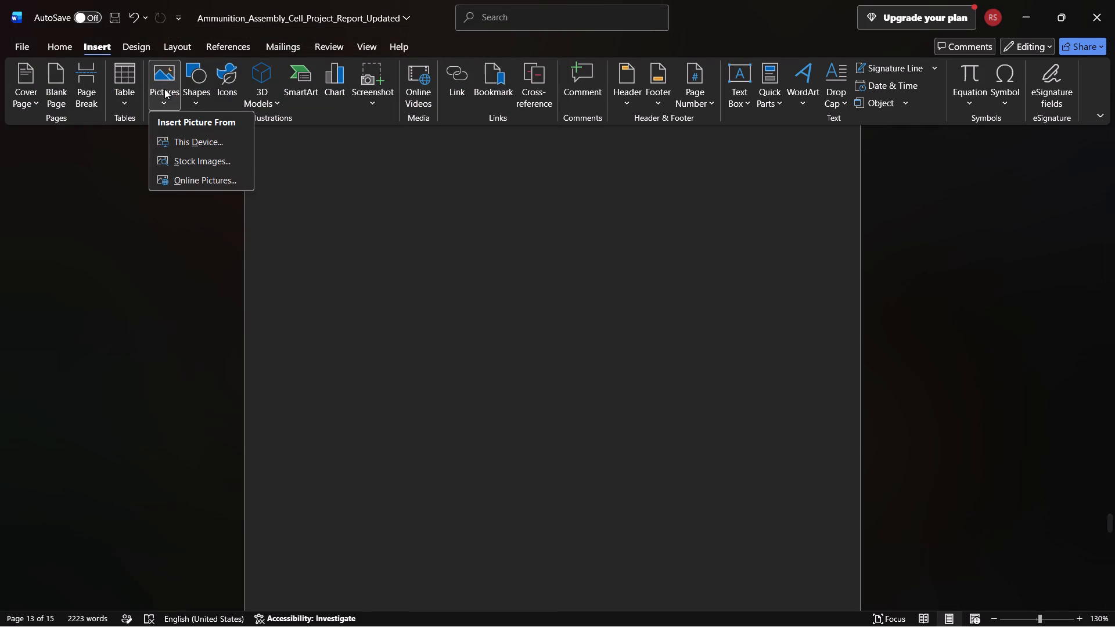
pyautogui.click(228, 143)
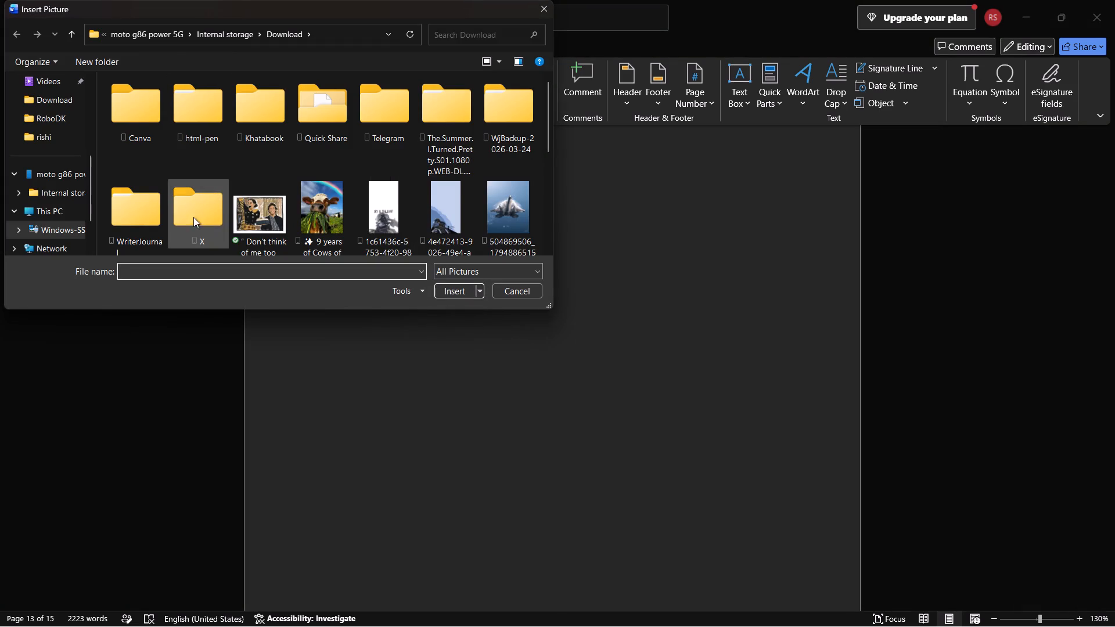
pyautogui.scroll(-1, 222, 236)
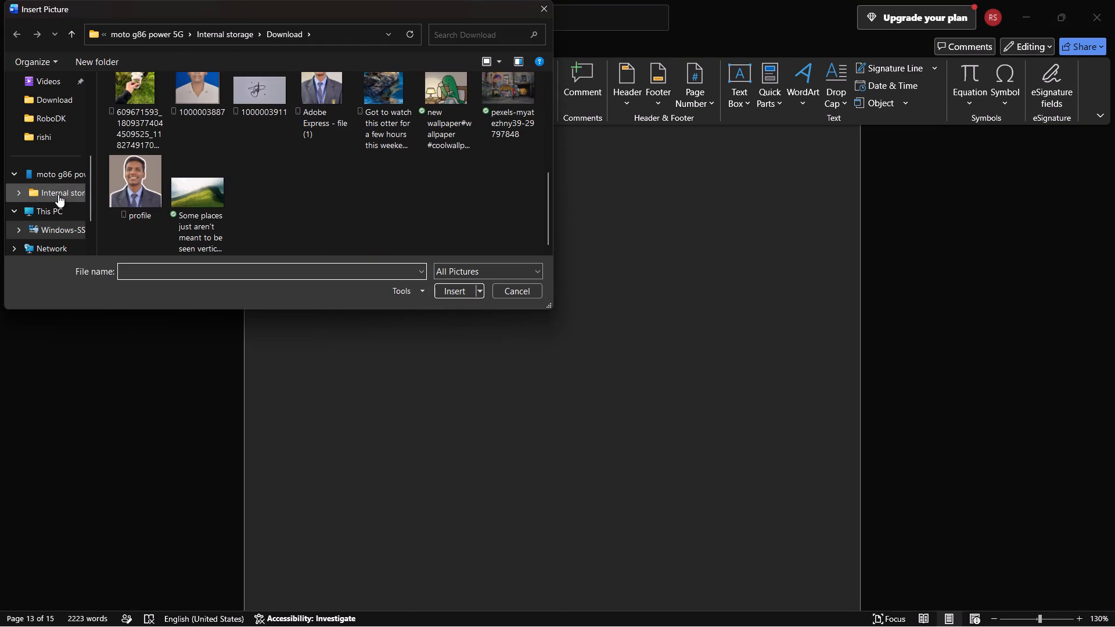
pyautogui.click(63, 191)
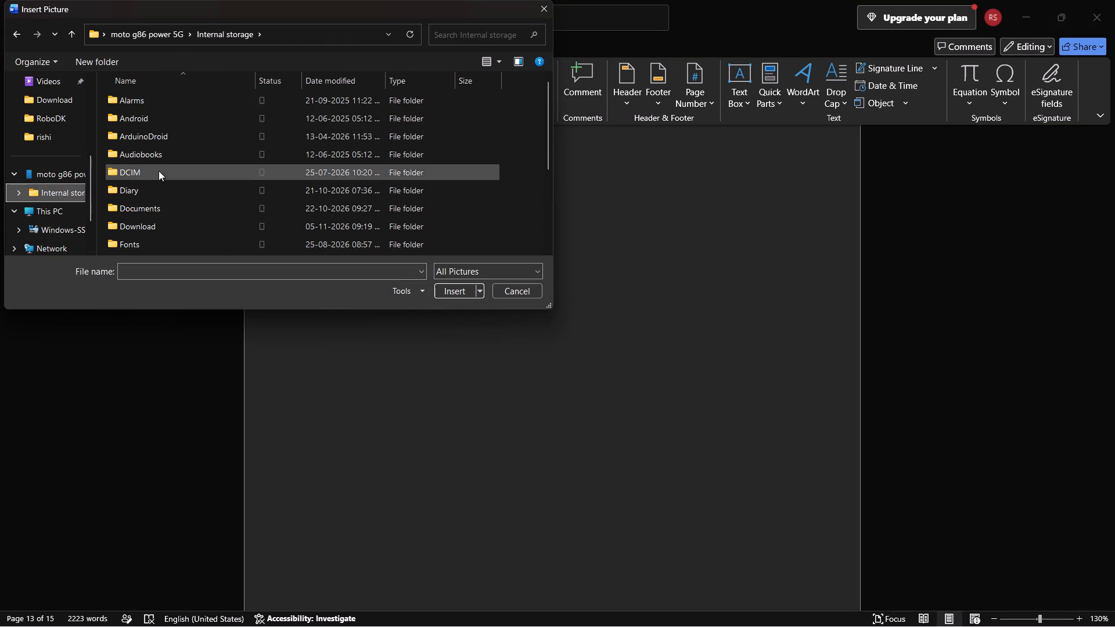
pyautogui.click(57, 175)
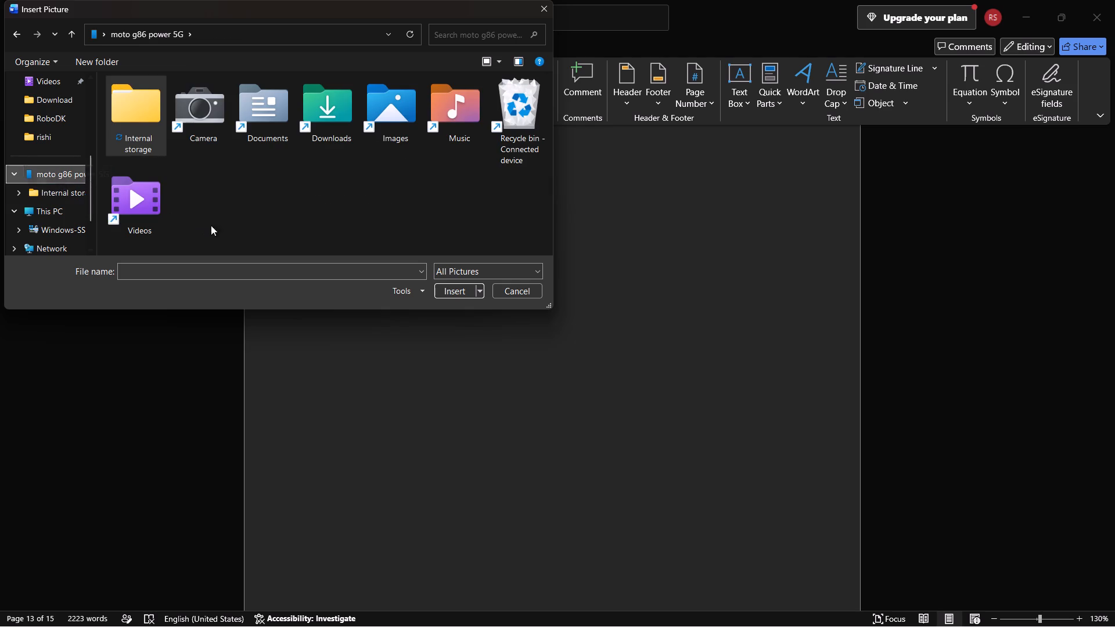
pyautogui.click(240, 214)
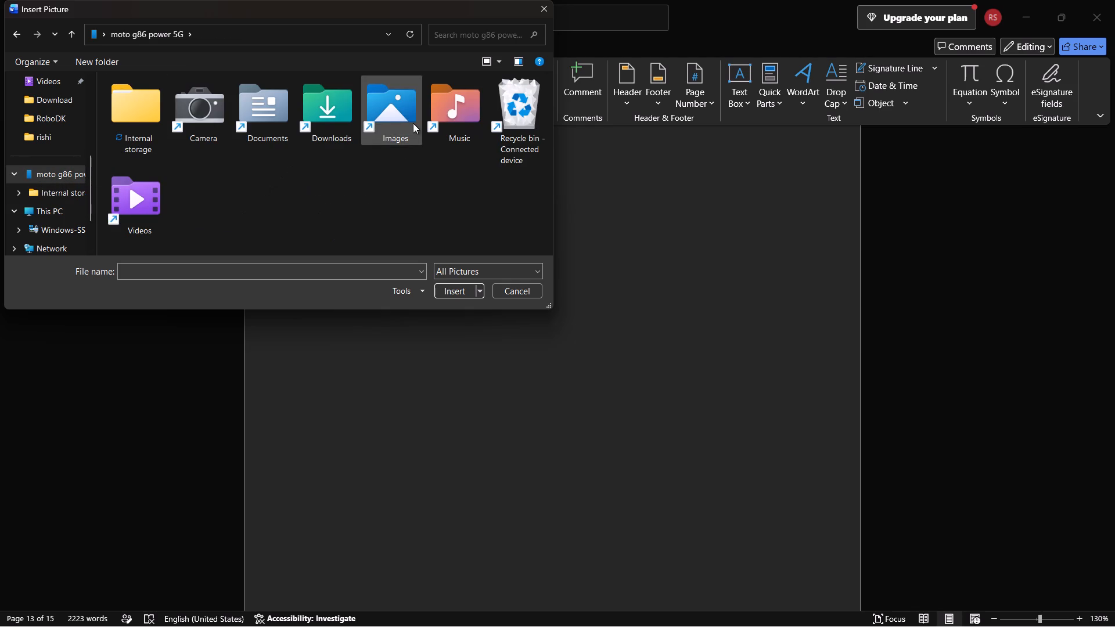
pyautogui.doubleClick(390, 118)
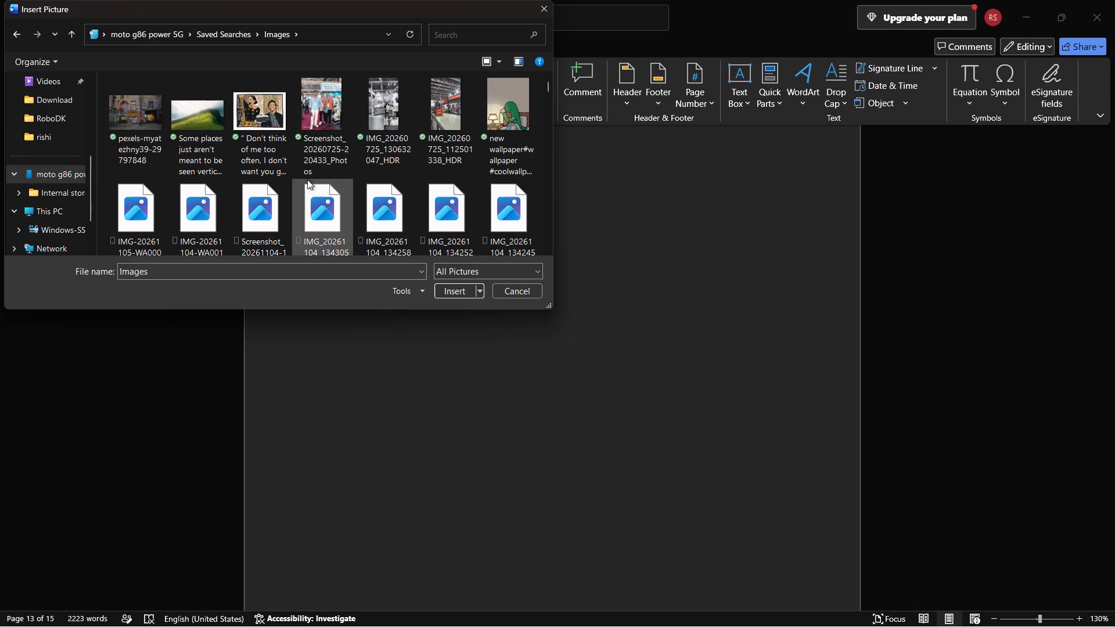
pyautogui.scroll(-11, 307, 179)
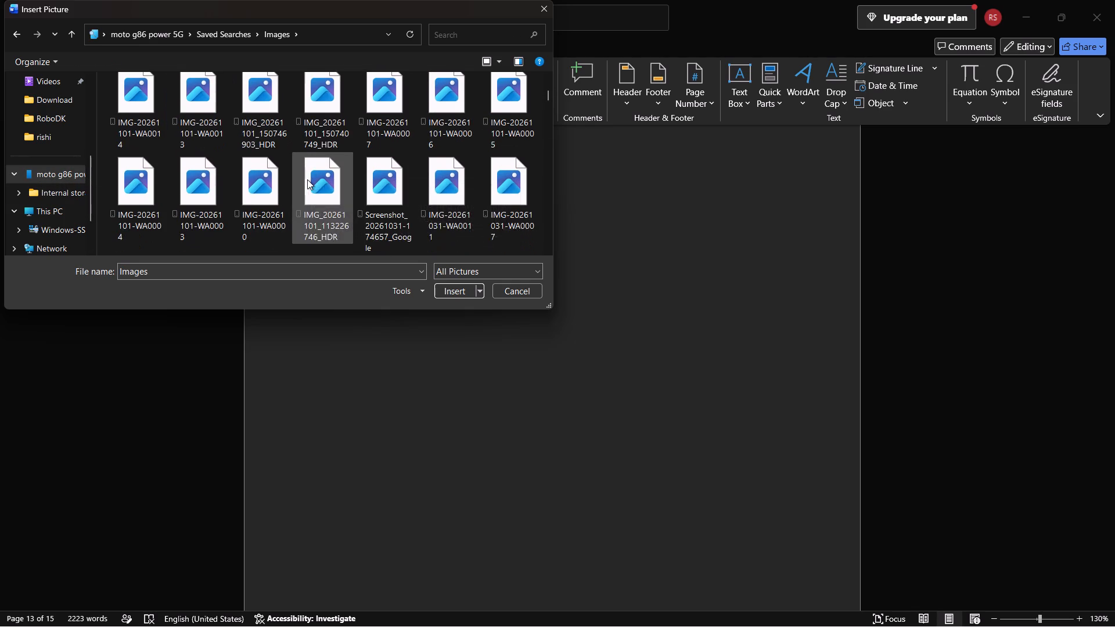
pyautogui.scroll(-13, 307, 179)
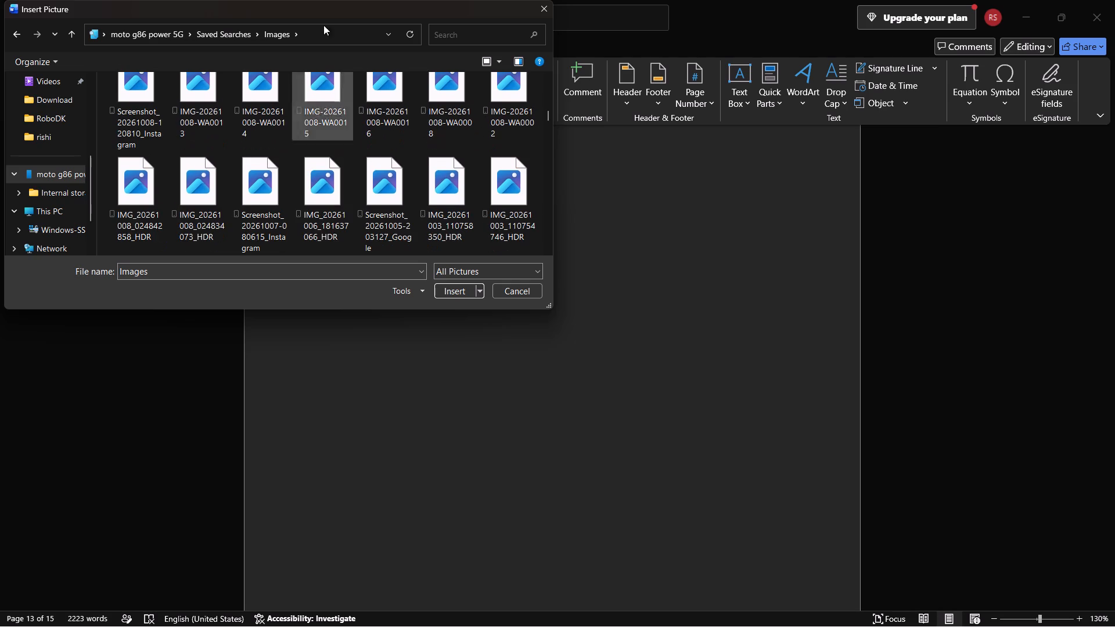
pyautogui.scroll(7, 311, 0)
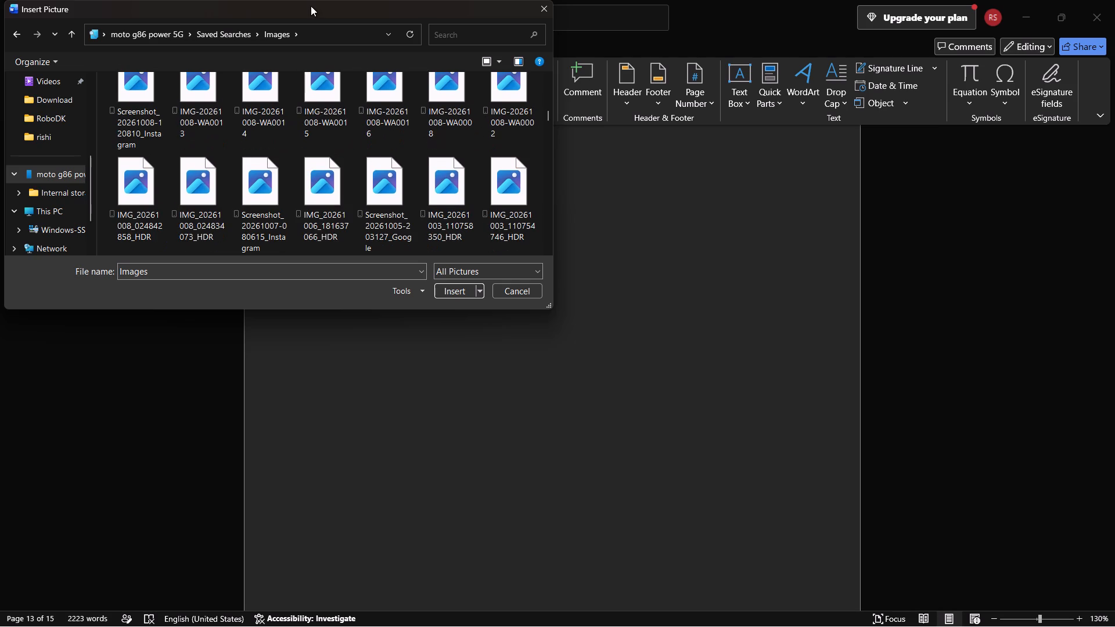
pyautogui.scroll(20, 353, 168)
pyautogui.scroll(9, 353, 168)
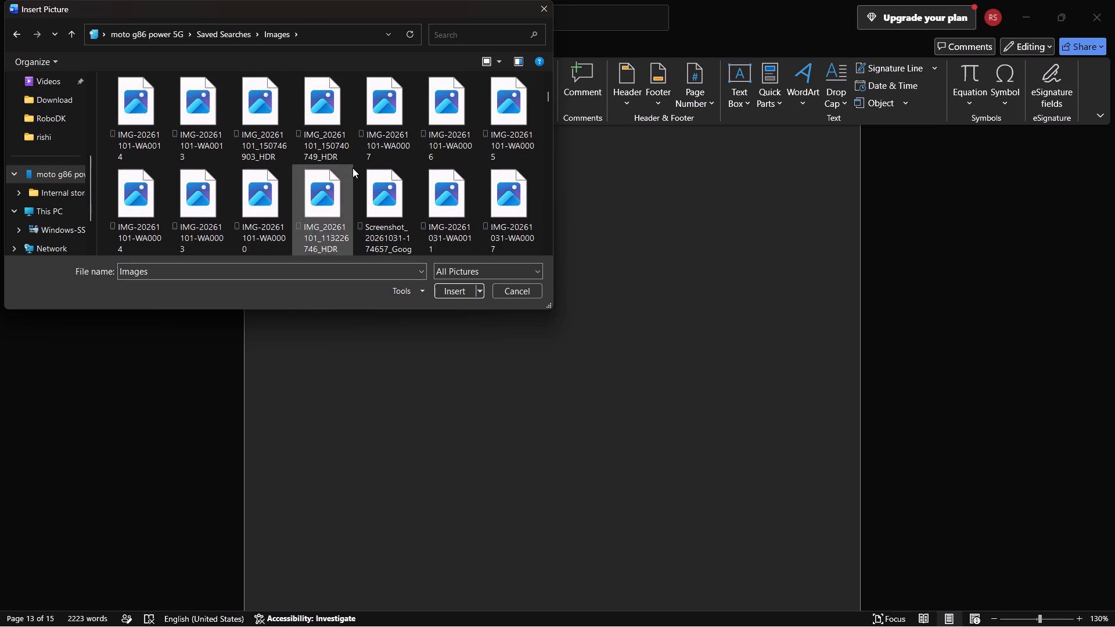
pyautogui.scroll(1, 353, 168)
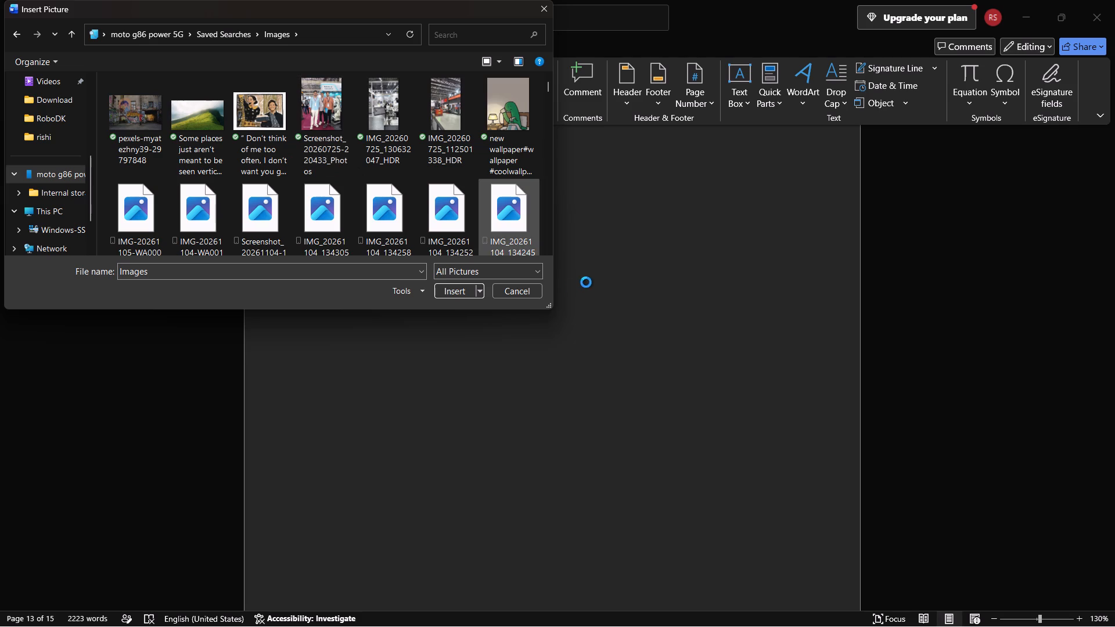
pyautogui.click(513, 289)
# Browse this device's pictures again, checking the phone's Download folder and its Canva subfolder, and close the picture browser without inserting anything.
pyautogui.click(167, 69)
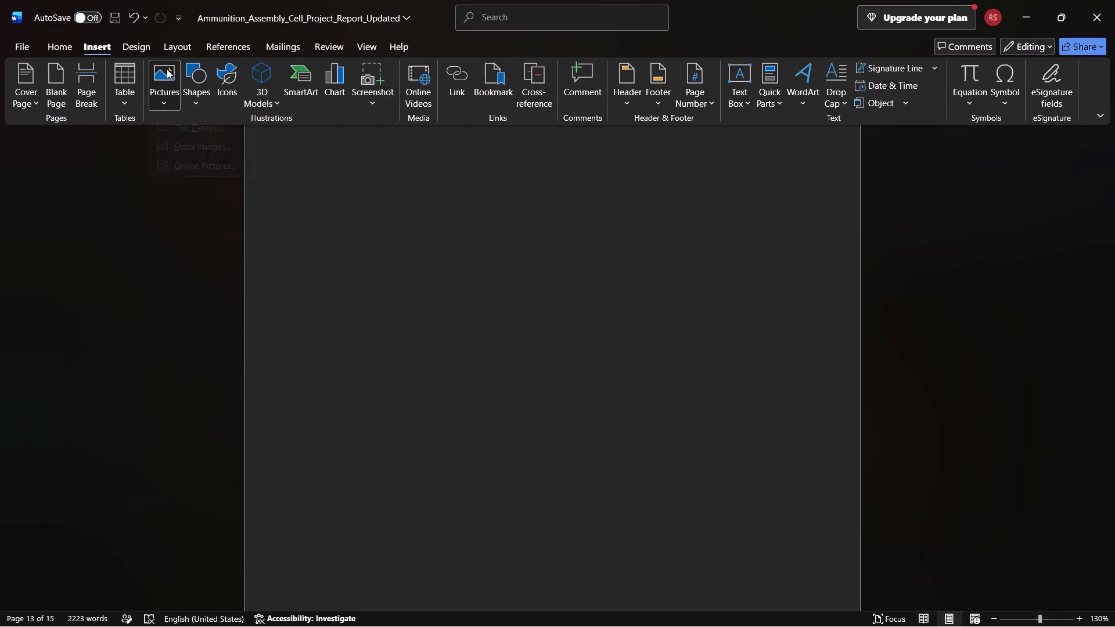
pyautogui.click(213, 146)
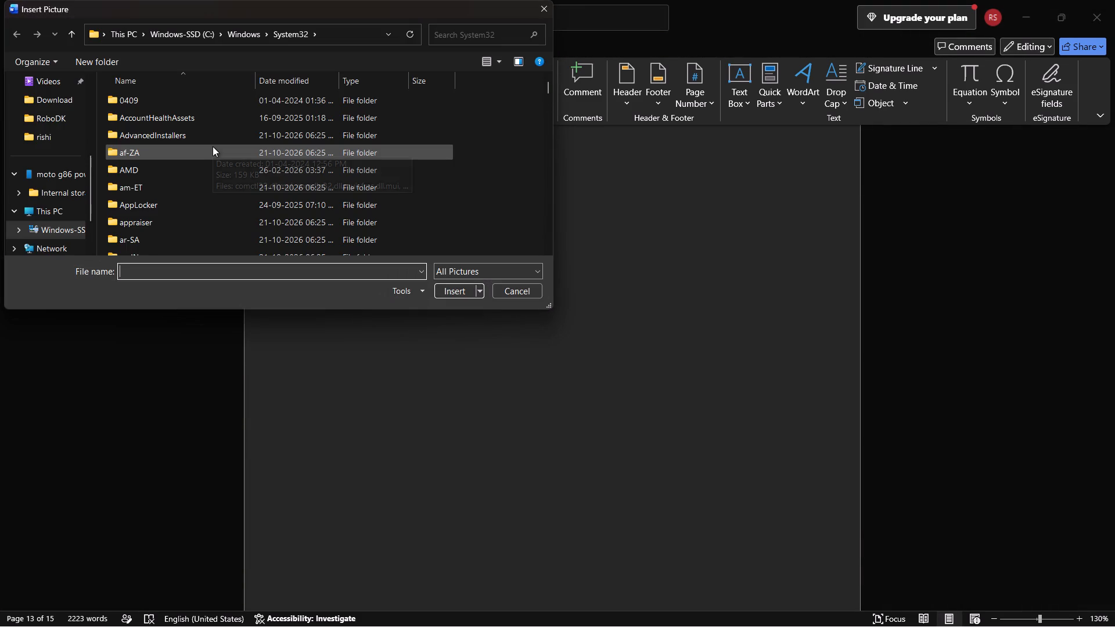
pyautogui.doubleClick(61, 194)
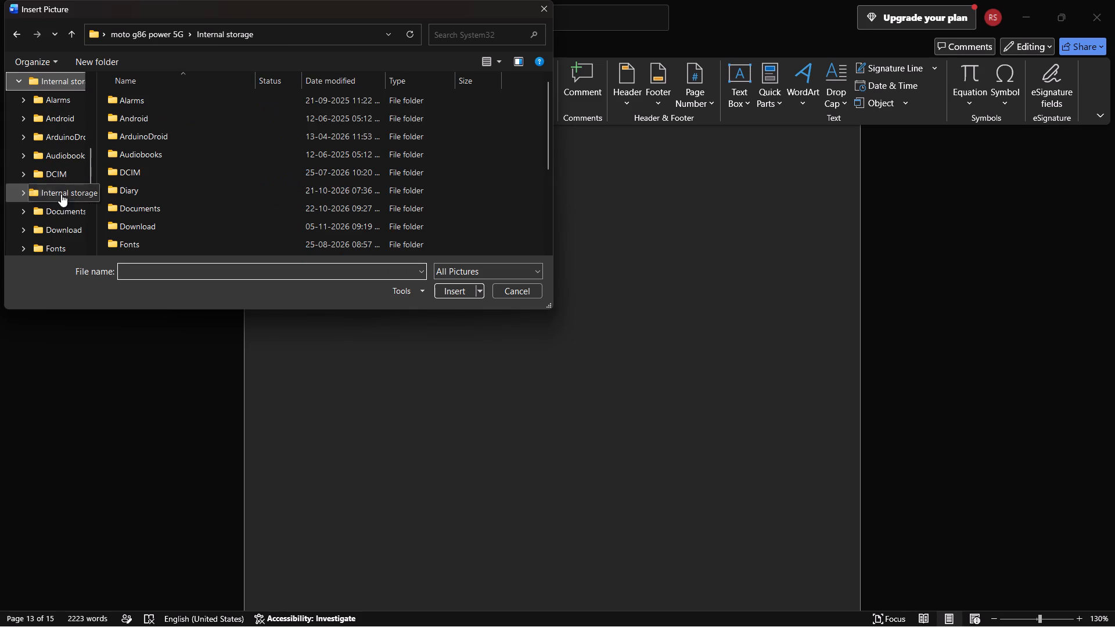
pyautogui.scroll(-1, 177, 191)
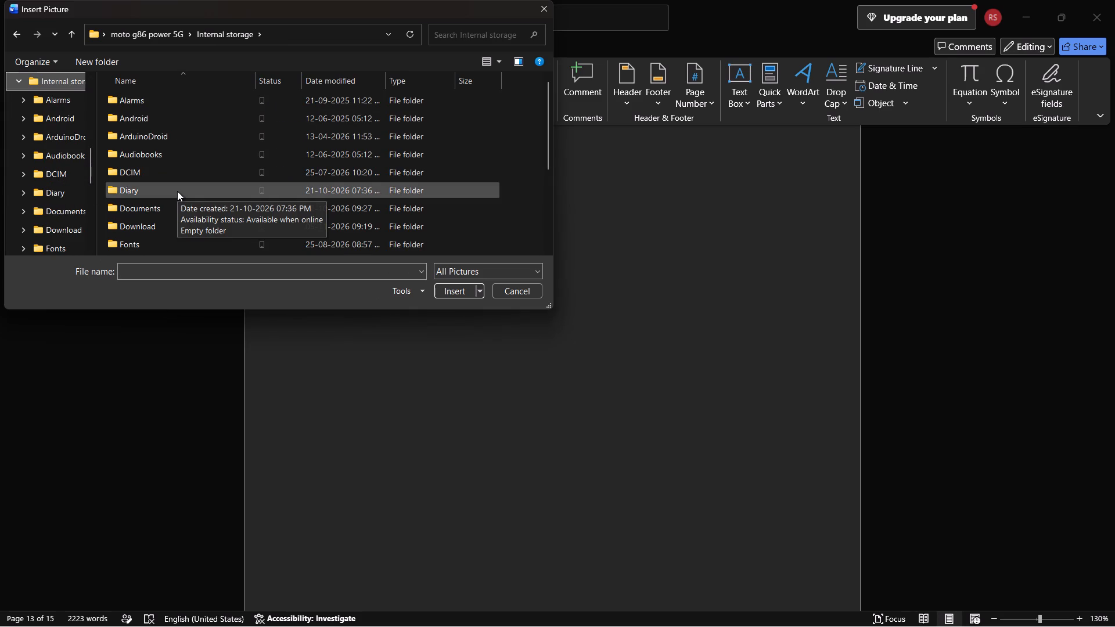
pyautogui.scroll(-1, 177, 191)
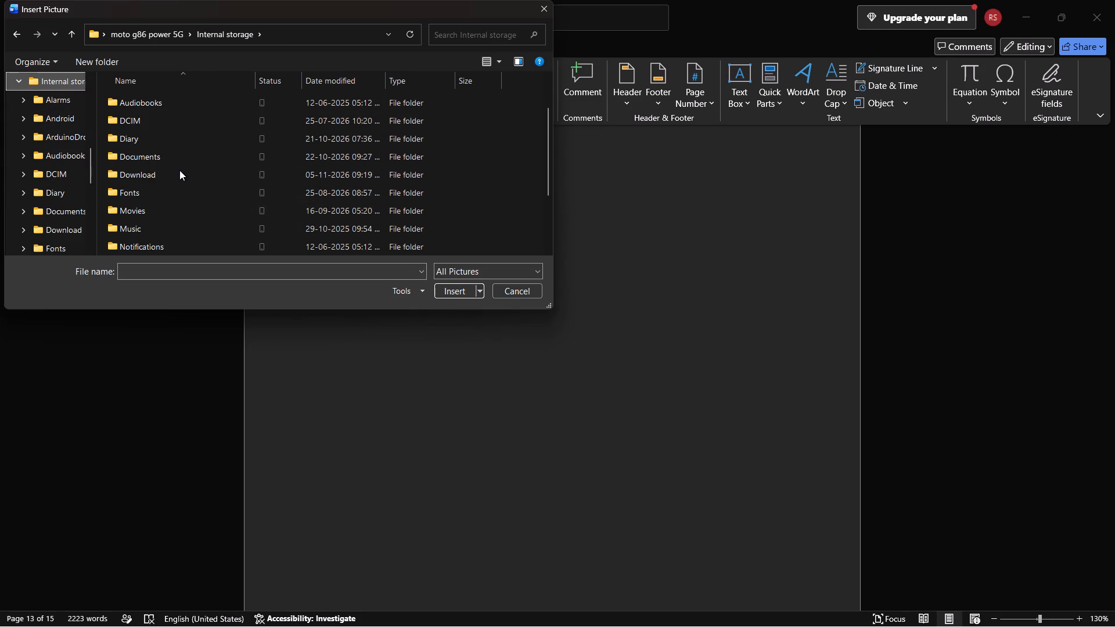
pyautogui.doubleClick(179, 170)
pyautogui.doubleClick(137, 128)
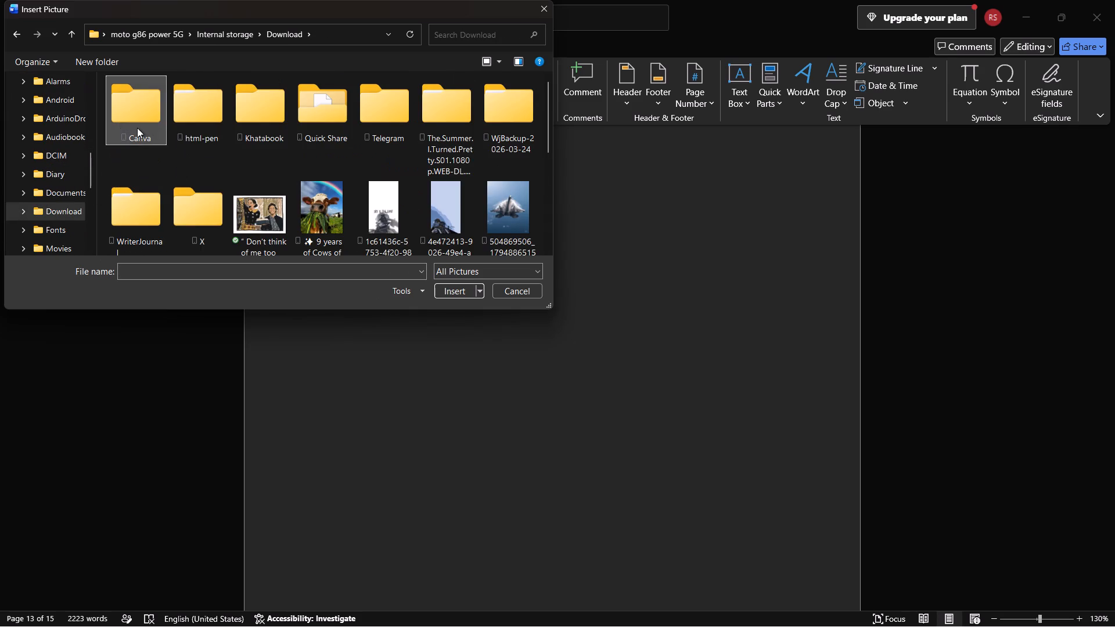
pyautogui.scroll(12, 300, 153)
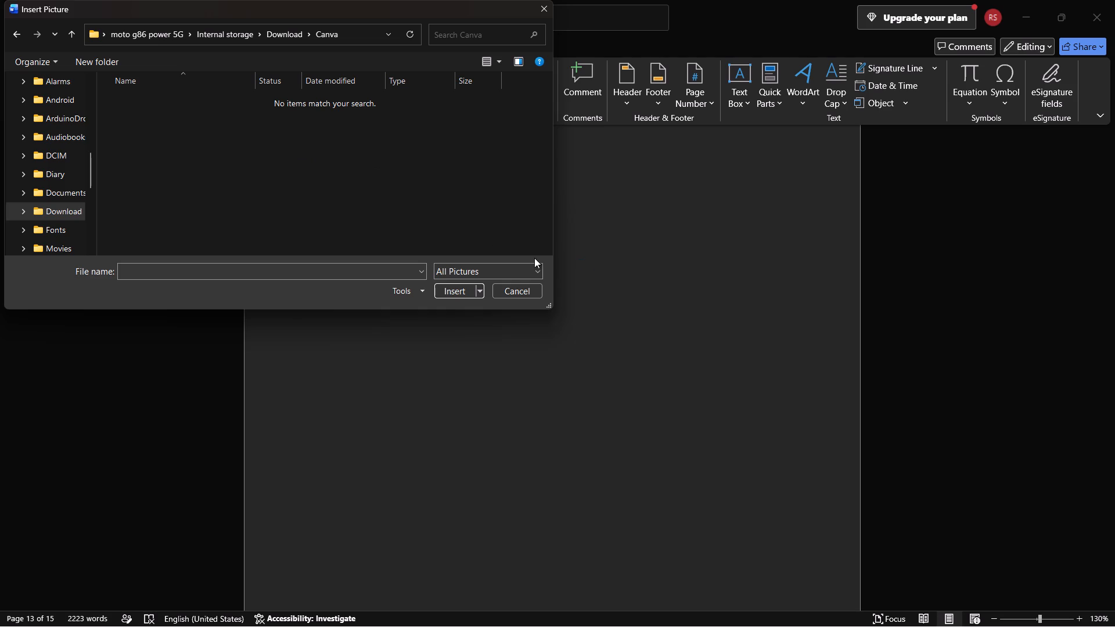
pyautogui.click(537, 6)
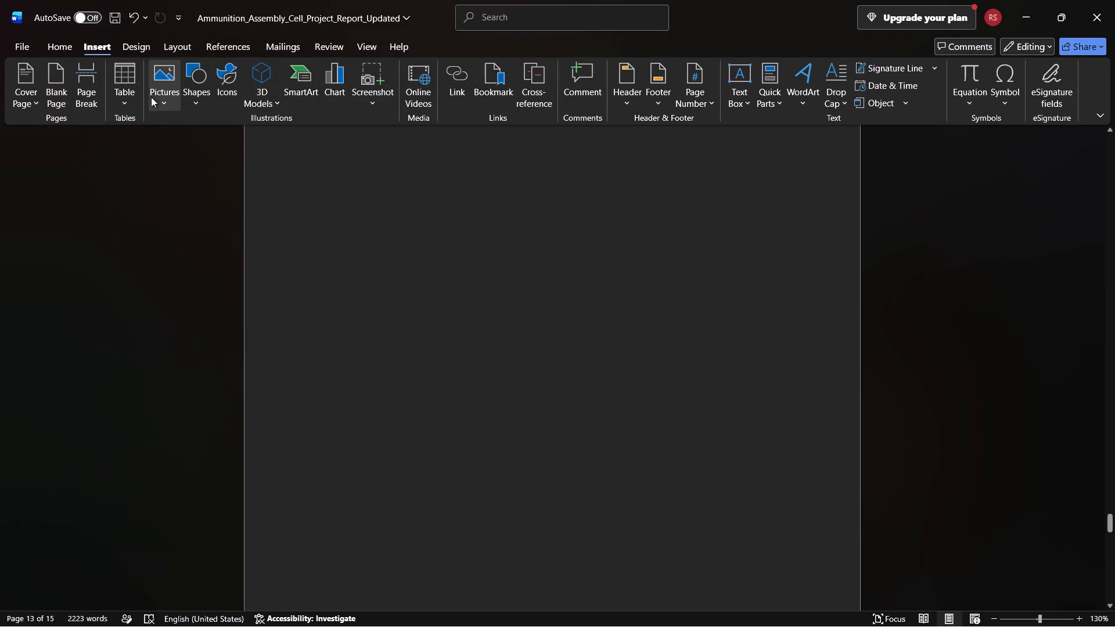
# Reopen the device picture browser and look through the Windows-SSD (C:) drive and the phone's Download and Canva folders for the picture.
pyautogui.doubleClick(163, 72)
pyautogui.click(163, 72)
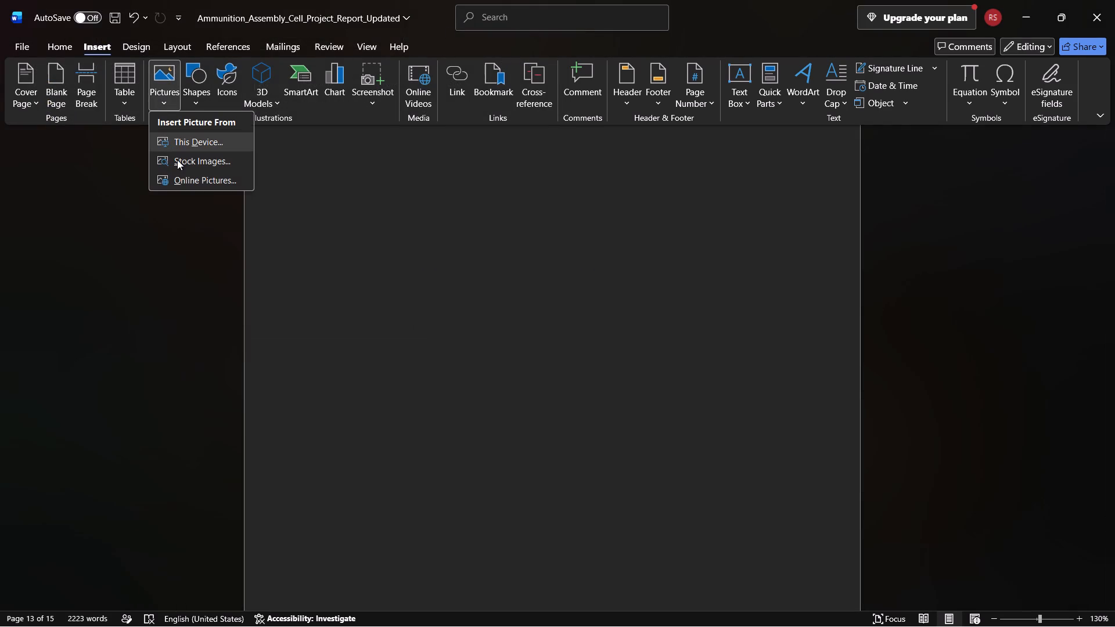
pyautogui.click(179, 137)
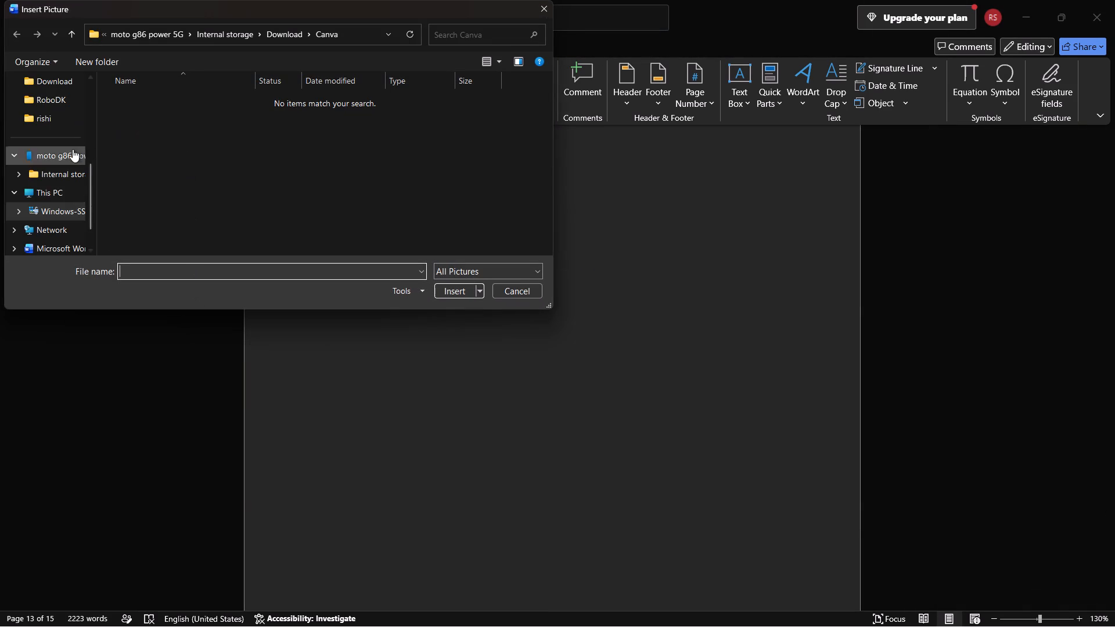
pyautogui.doubleClick(60, 211)
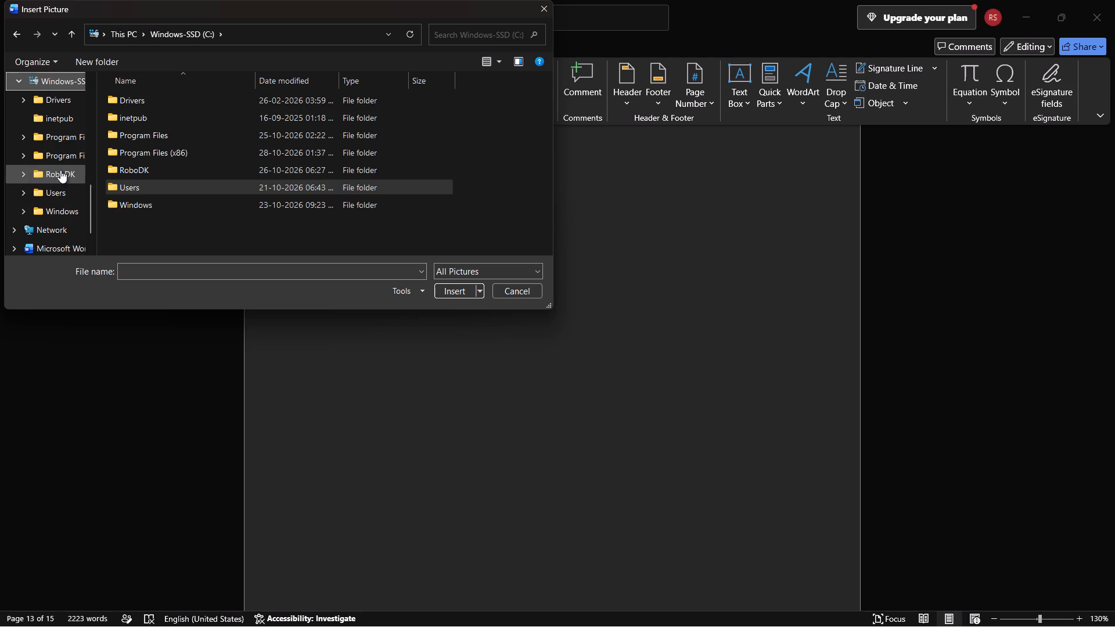
pyautogui.click(18, 81)
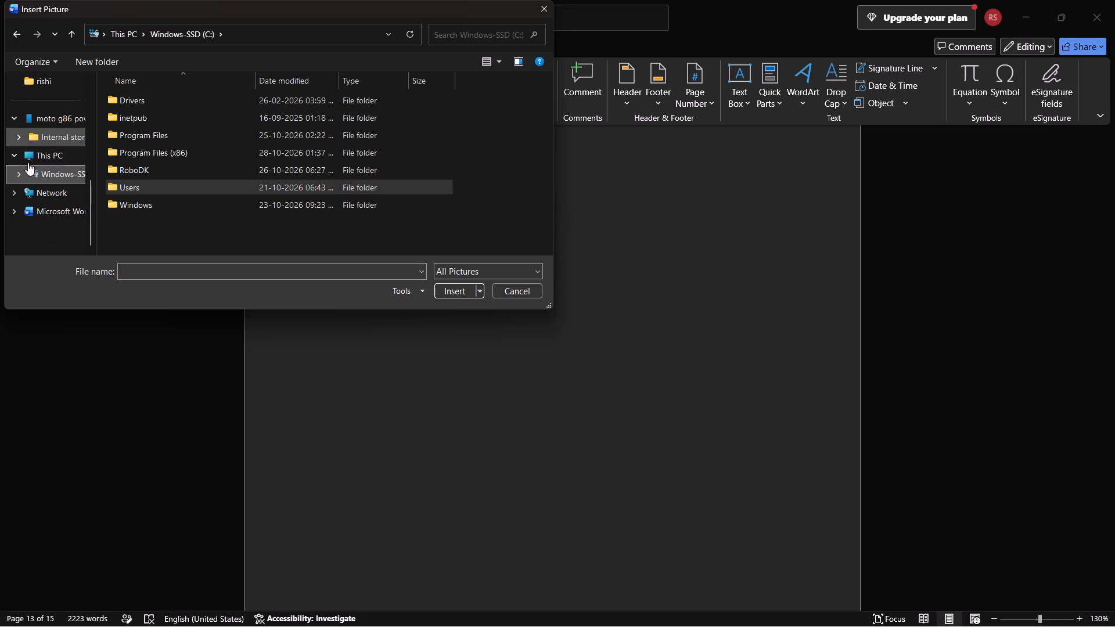
pyautogui.doubleClick(66, 121)
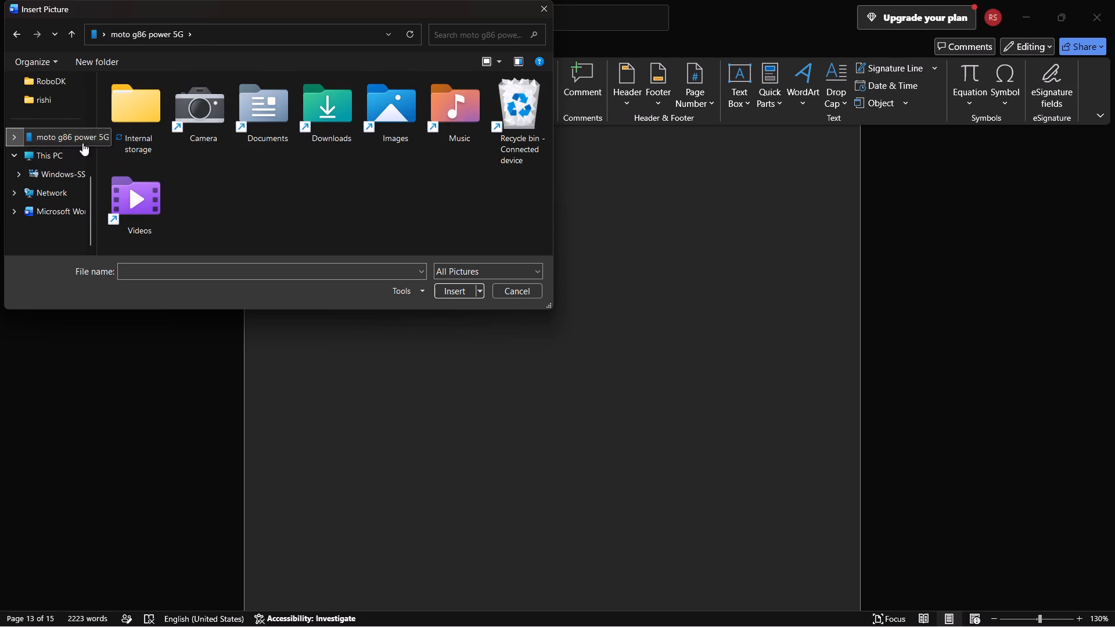
pyautogui.doubleClick(130, 102)
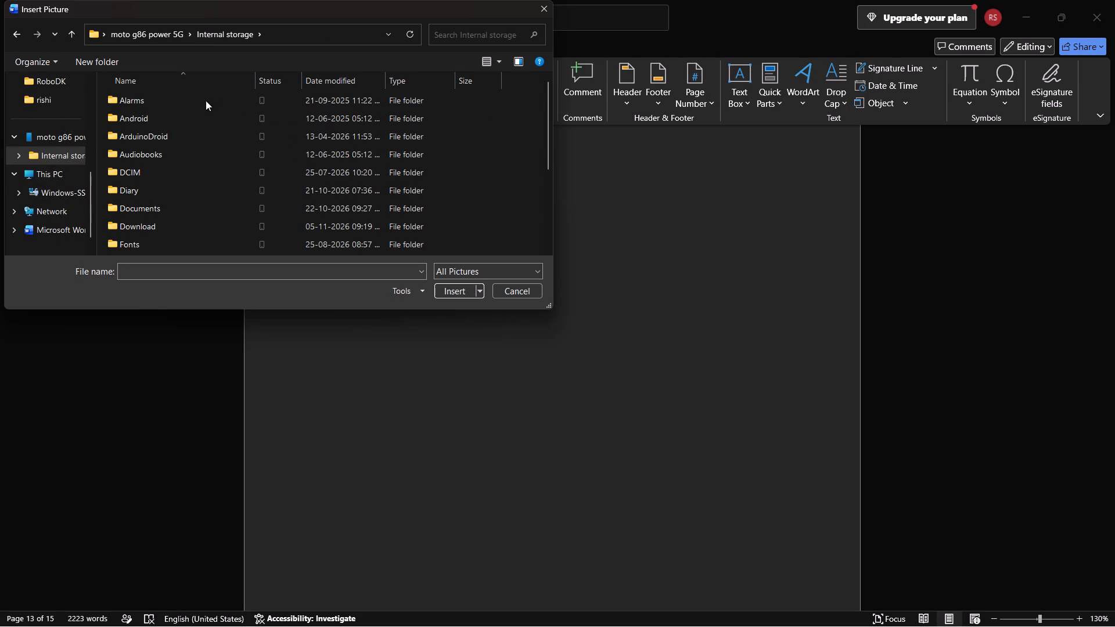
pyautogui.doubleClick(186, 229)
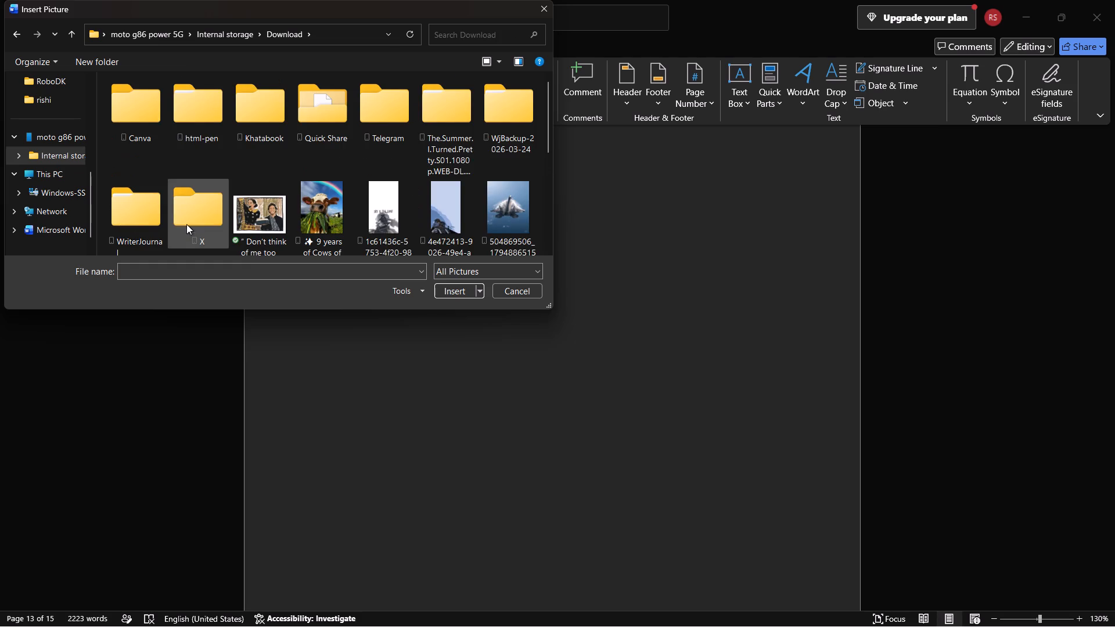
pyautogui.doubleClick(146, 106)
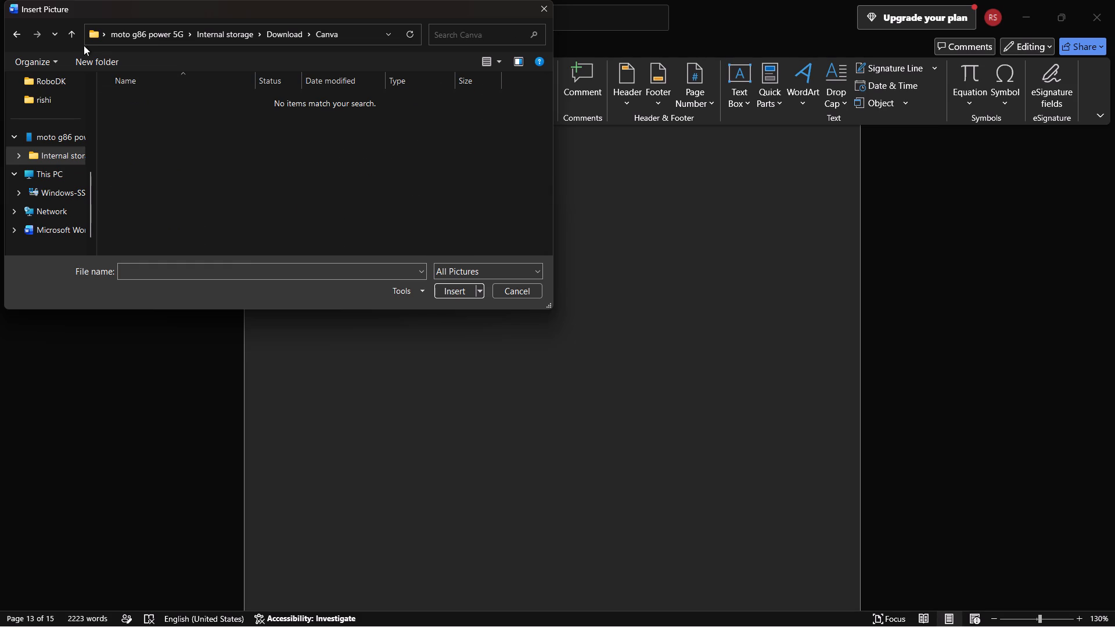
pyautogui.click(14, 32)
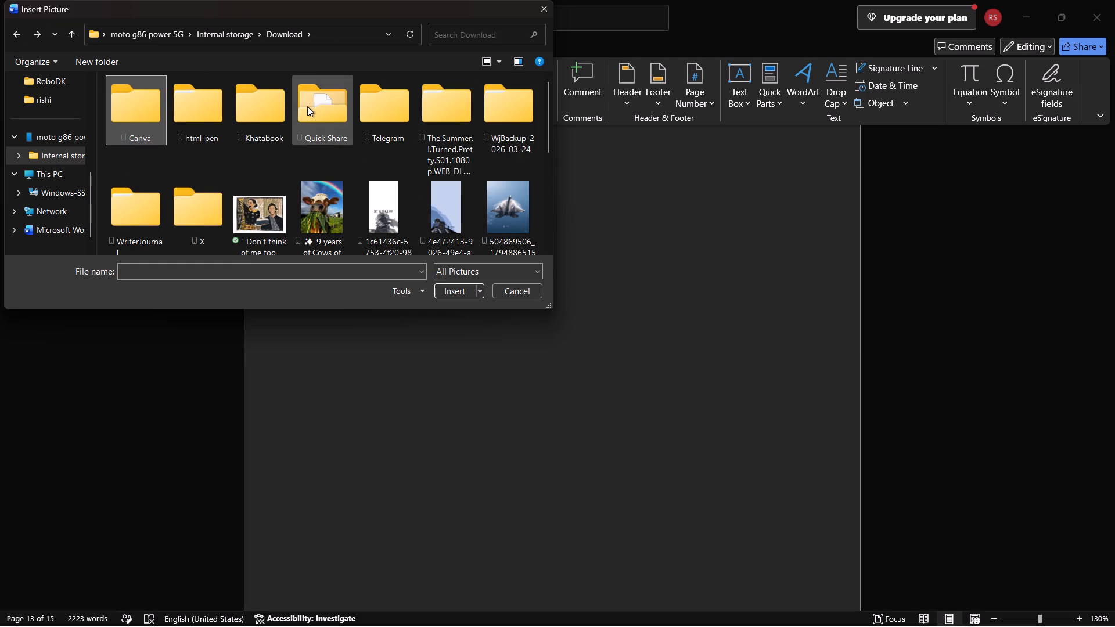
pyautogui.scroll(-3, 307, 106)
pyautogui.scroll(2, 307, 106)
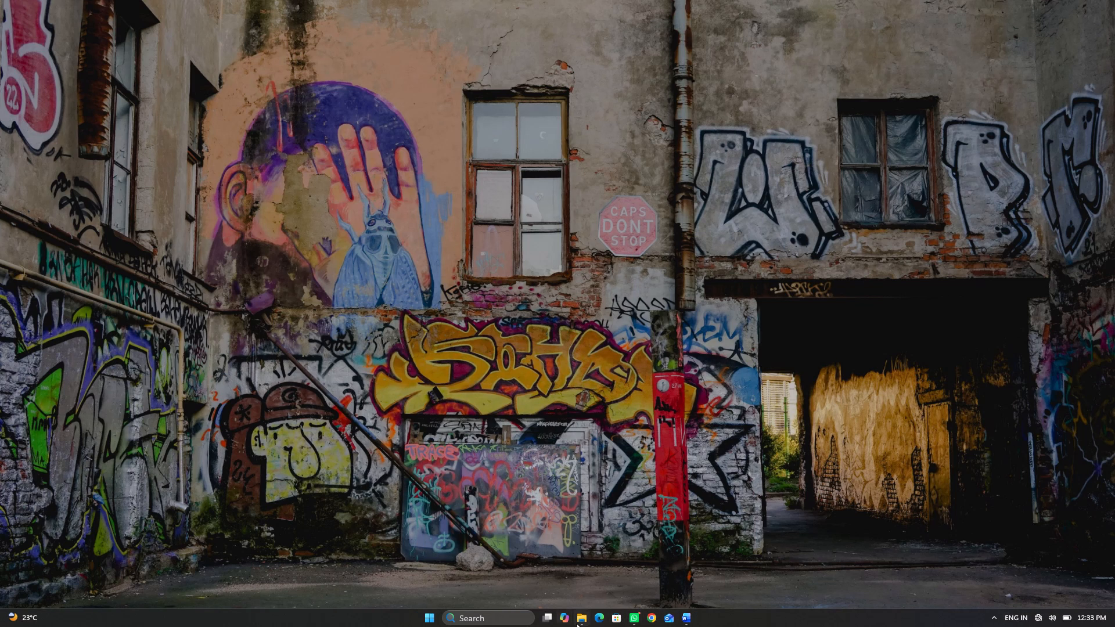
# Switch to File Explorer and look for the picture in the Gallery and among the recent files on Home.
pyautogui.click(587, 617)
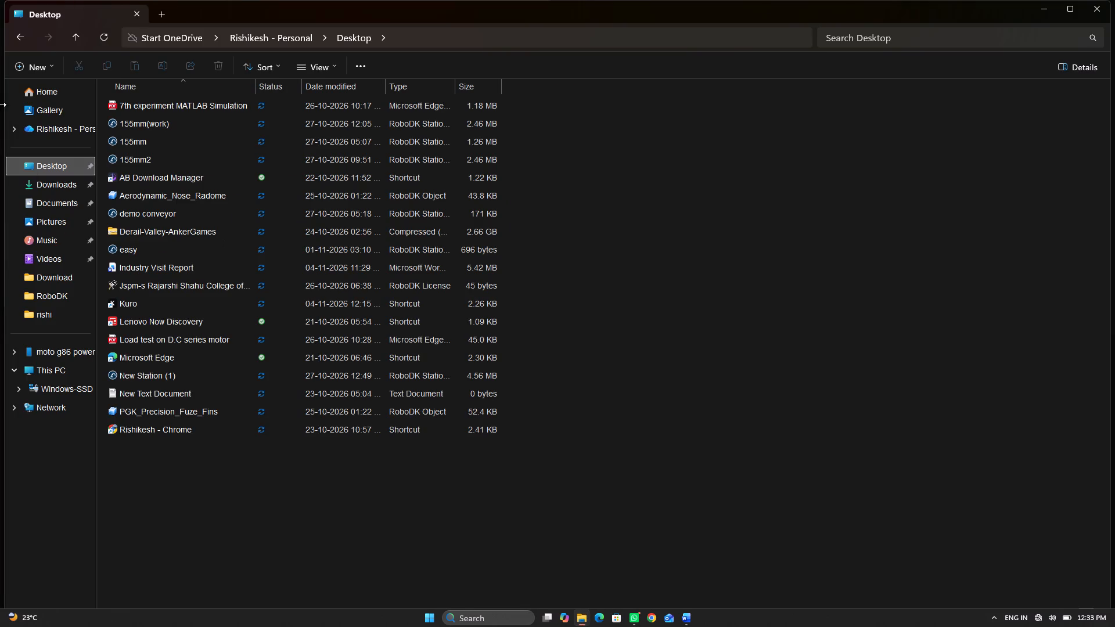
pyautogui.click(58, 109)
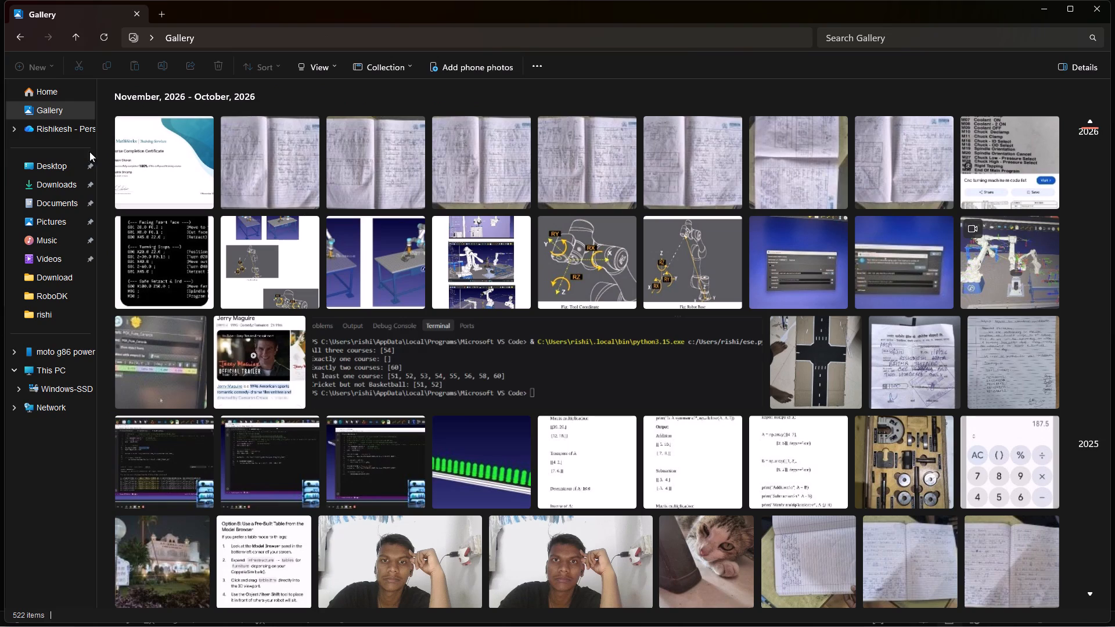
pyautogui.click(77, 88)
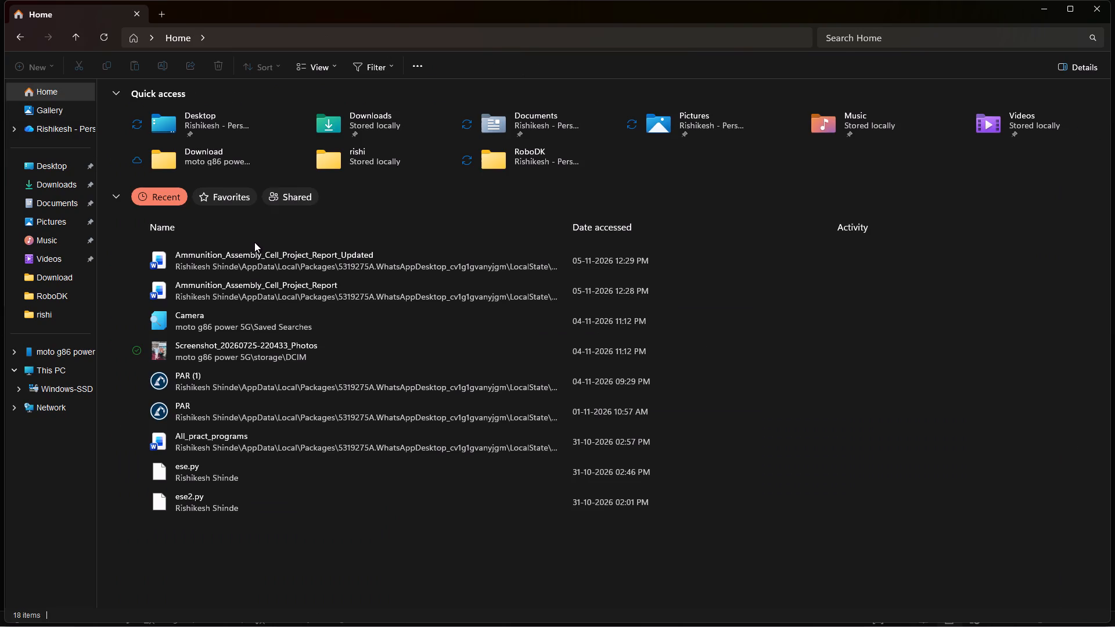
pyautogui.scroll(2, 51, 110)
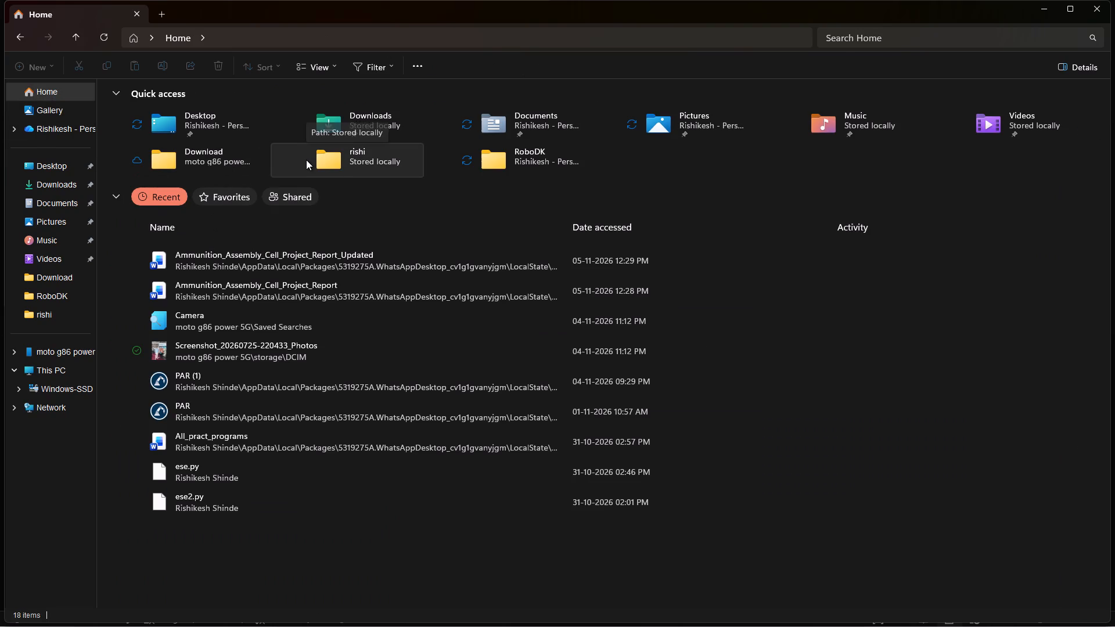
# Look for the picture in the Gallery, filtering to the personal Pictures collection and restoring the display of all collections.
pyautogui.click(52, 109)
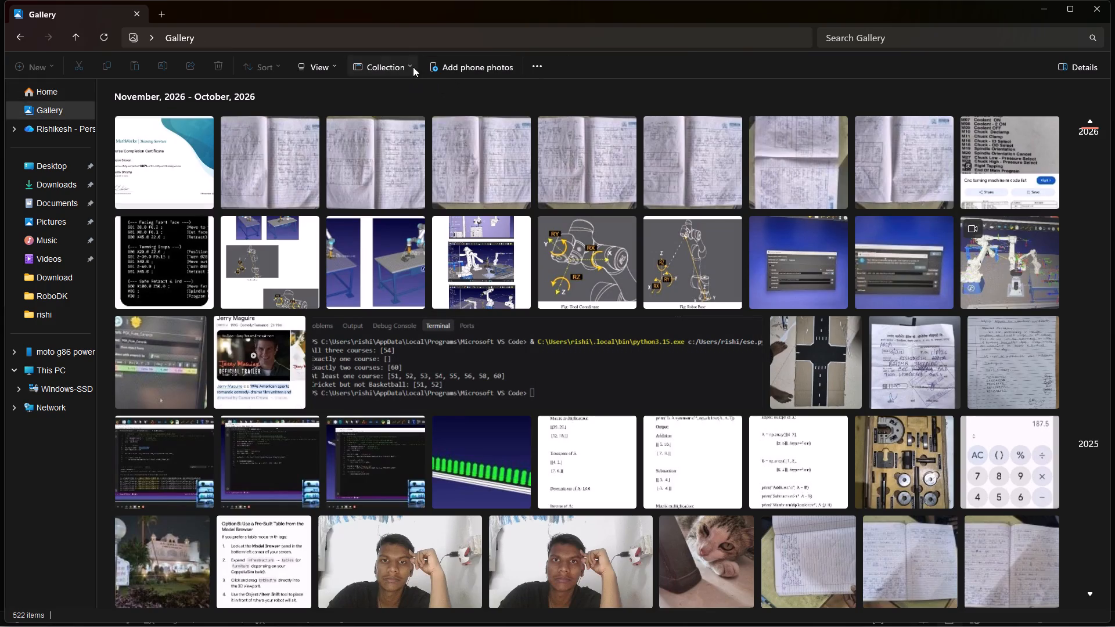
pyautogui.click(408, 67)
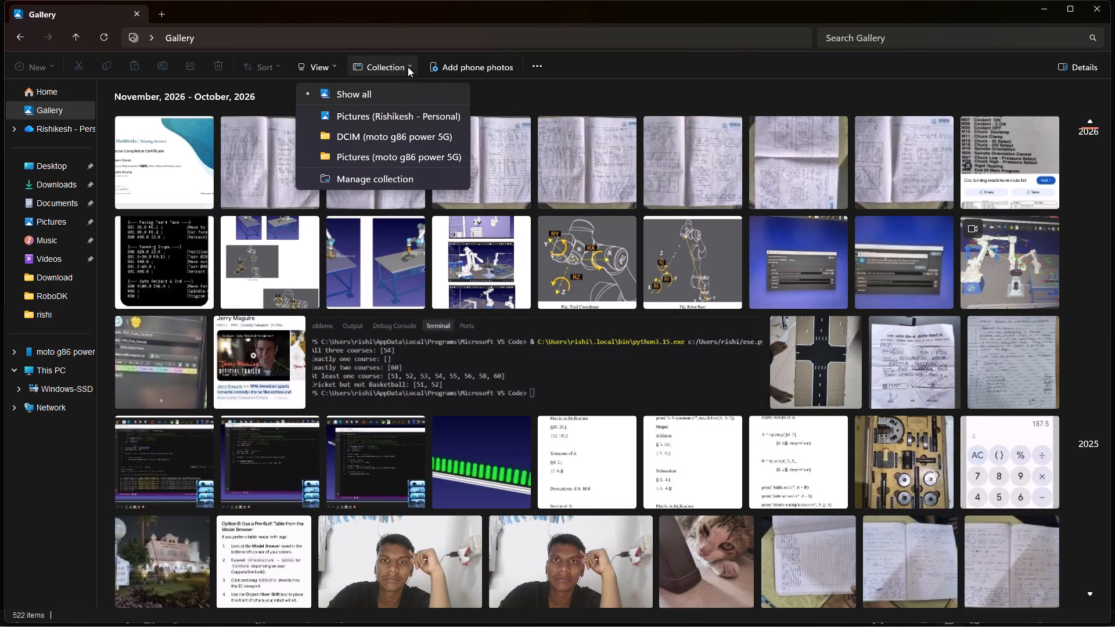
pyautogui.click(405, 120)
pyautogui.scroll(1, 405, 120)
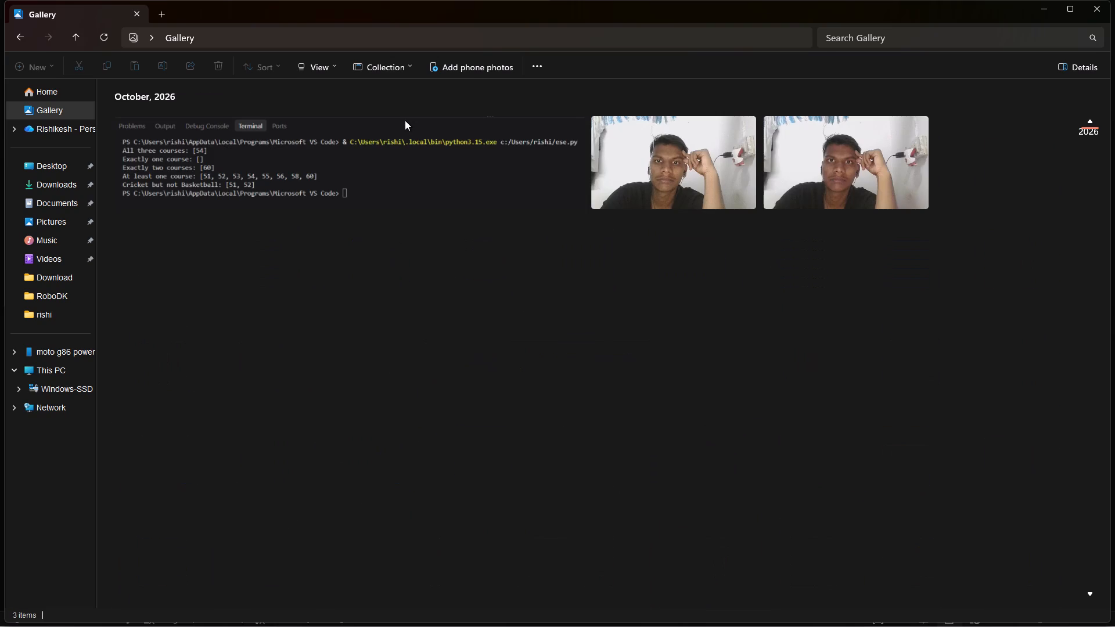
pyautogui.click(334, 62)
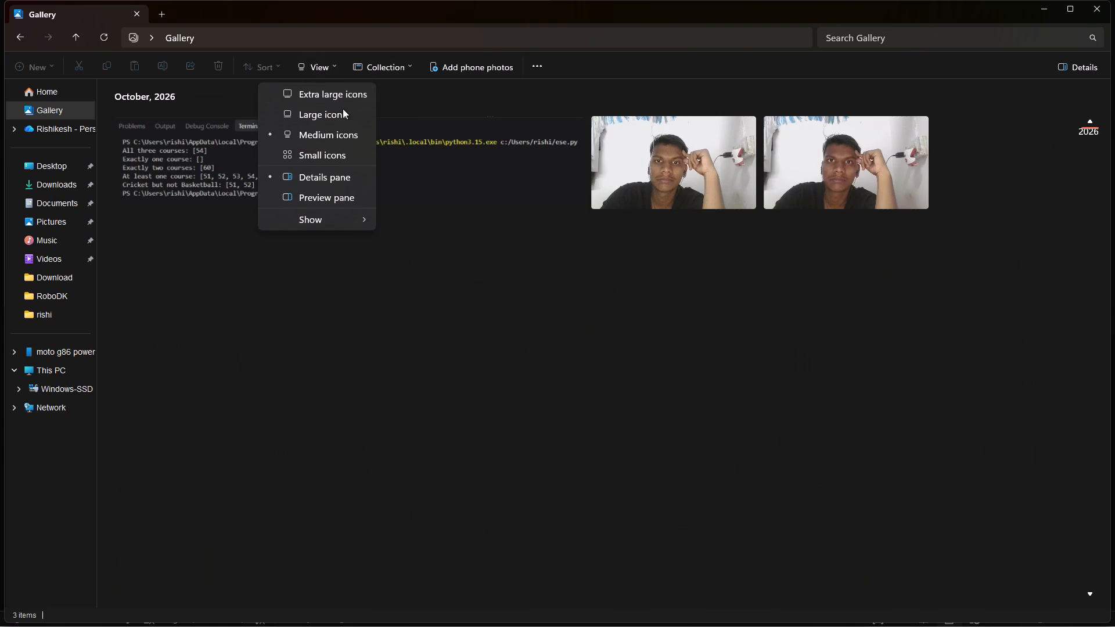
pyautogui.moveTo(319, 69); pyautogui.dragTo(389, 68)
pyautogui.click(389, 68)
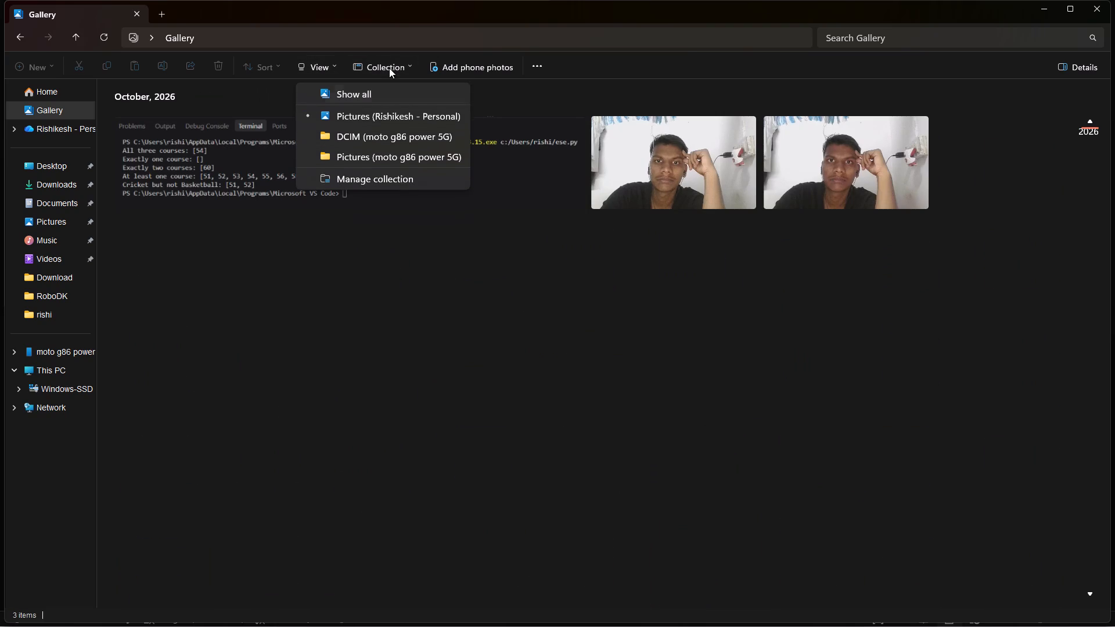
pyautogui.click(391, 97)
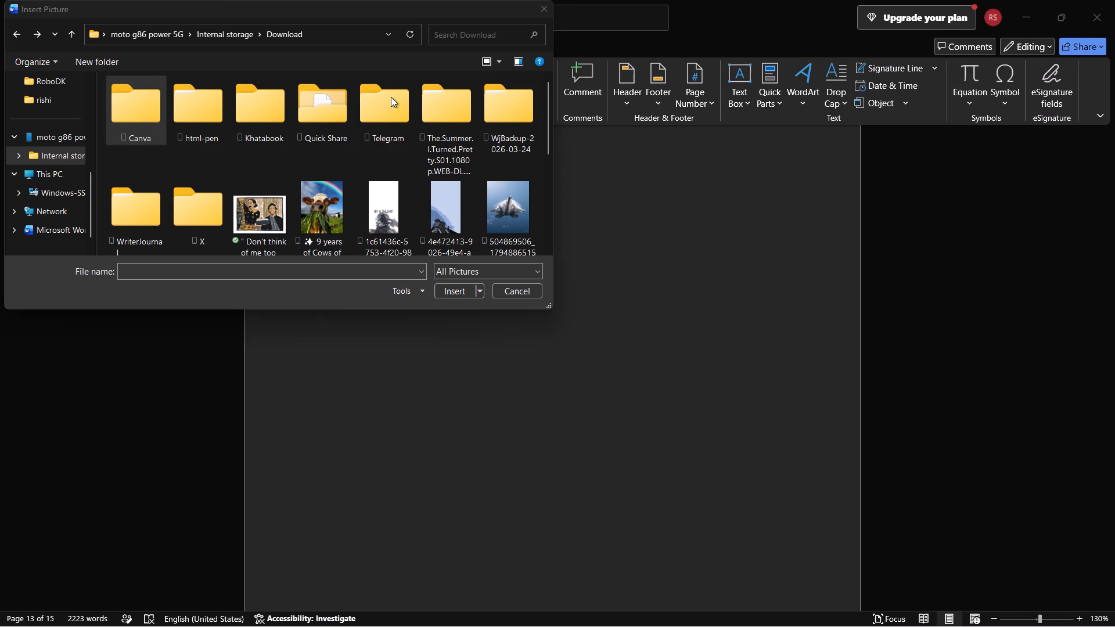
# Switch back to Word and insert the picture mtm xer.pdf_20261102_121413_0000 from the Gallery on page 13.
pyautogui.scroll(3, 30, 97)
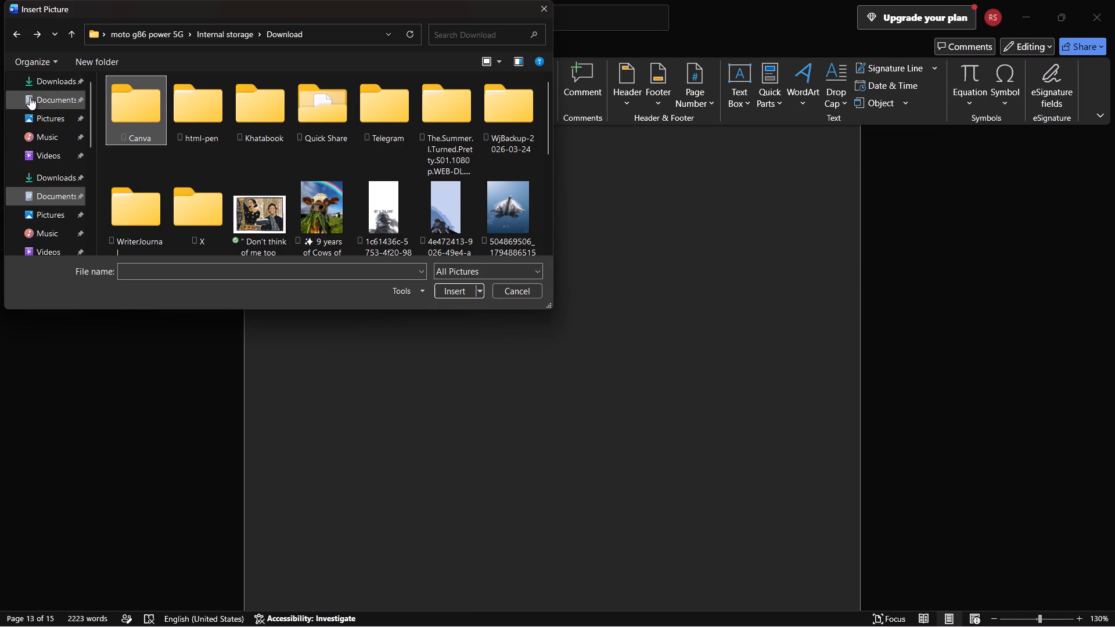
pyautogui.click(44, 84)
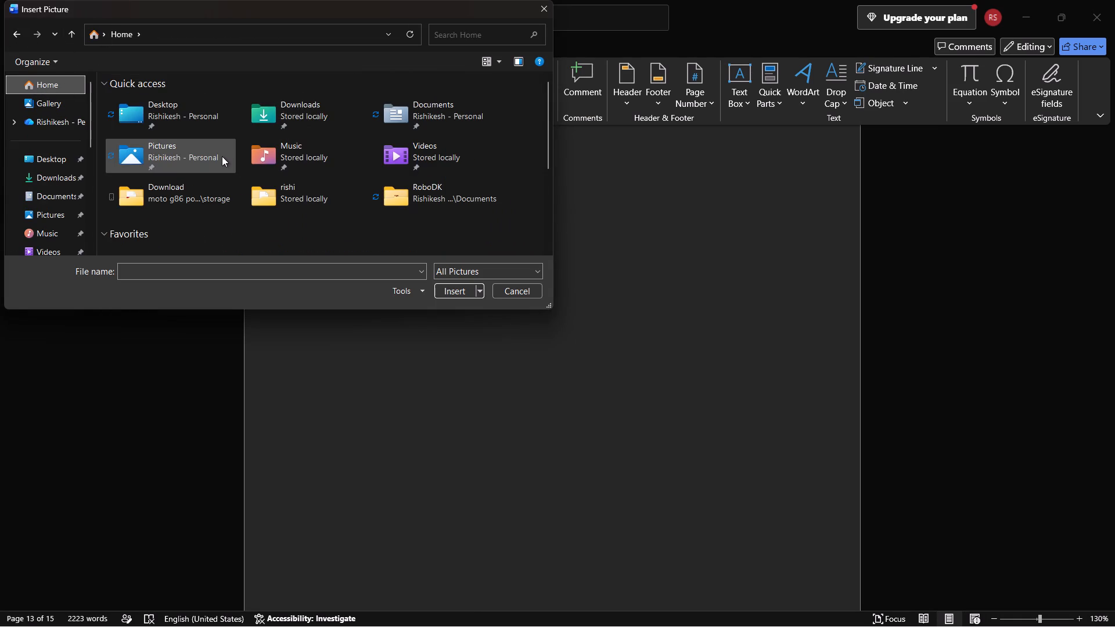
pyautogui.scroll(-1, 222, 156)
pyautogui.click(42, 98)
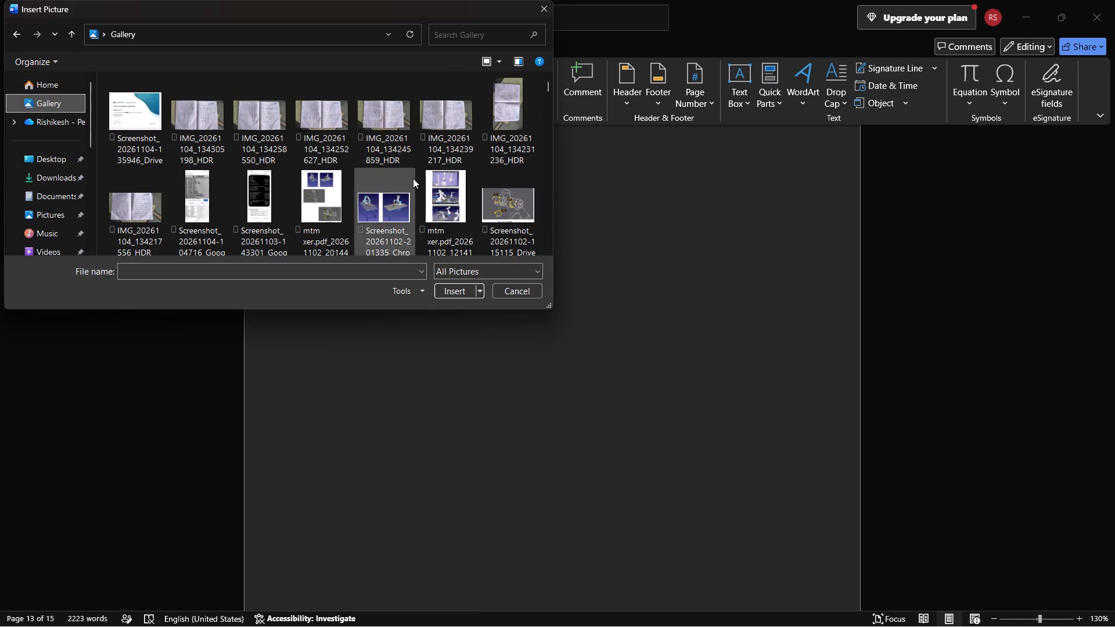
pyautogui.click(437, 181)
pyautogui.click(458, 295)
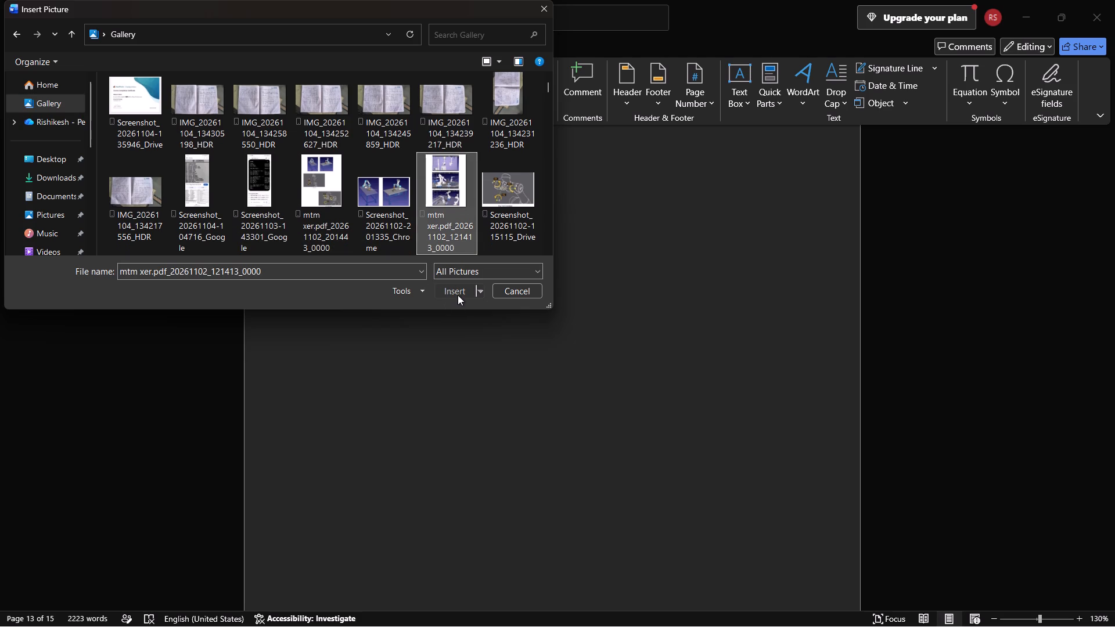
pyautogui.click(451, 291)
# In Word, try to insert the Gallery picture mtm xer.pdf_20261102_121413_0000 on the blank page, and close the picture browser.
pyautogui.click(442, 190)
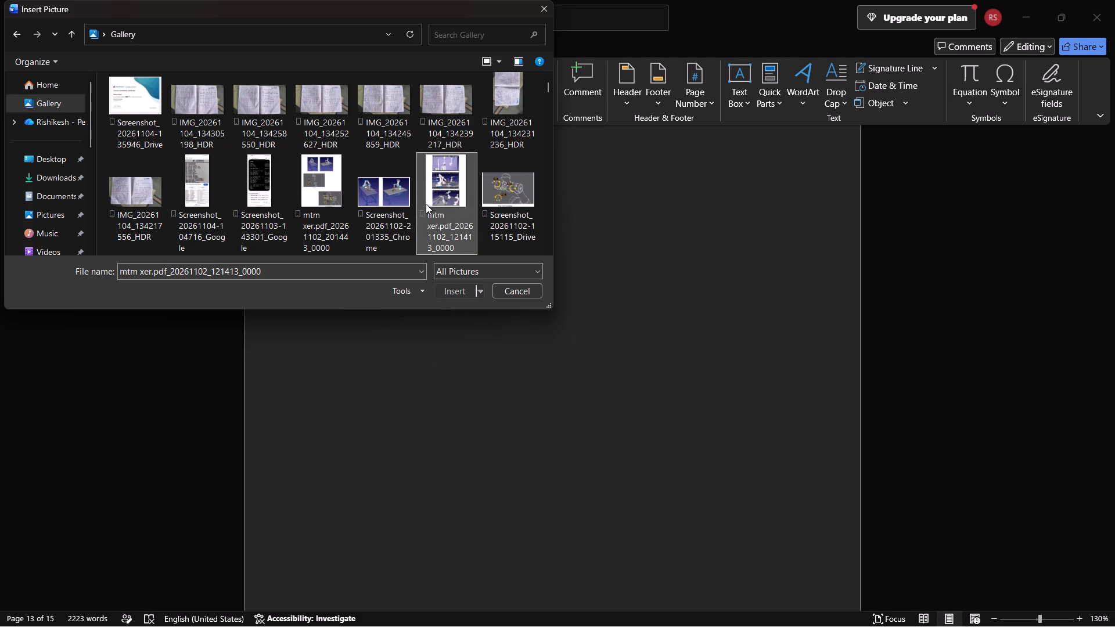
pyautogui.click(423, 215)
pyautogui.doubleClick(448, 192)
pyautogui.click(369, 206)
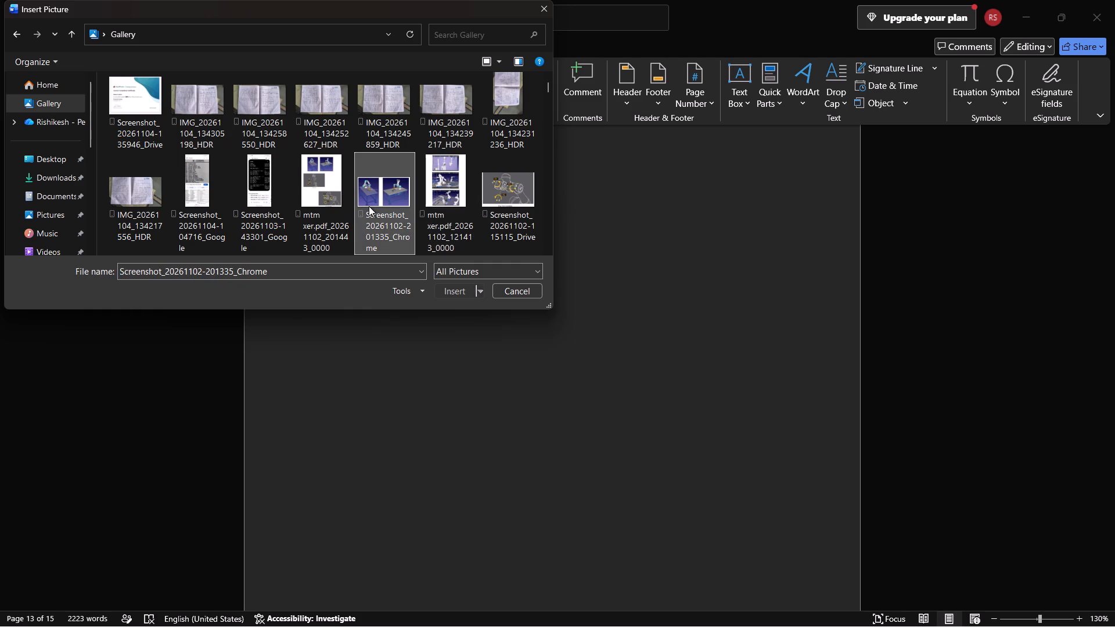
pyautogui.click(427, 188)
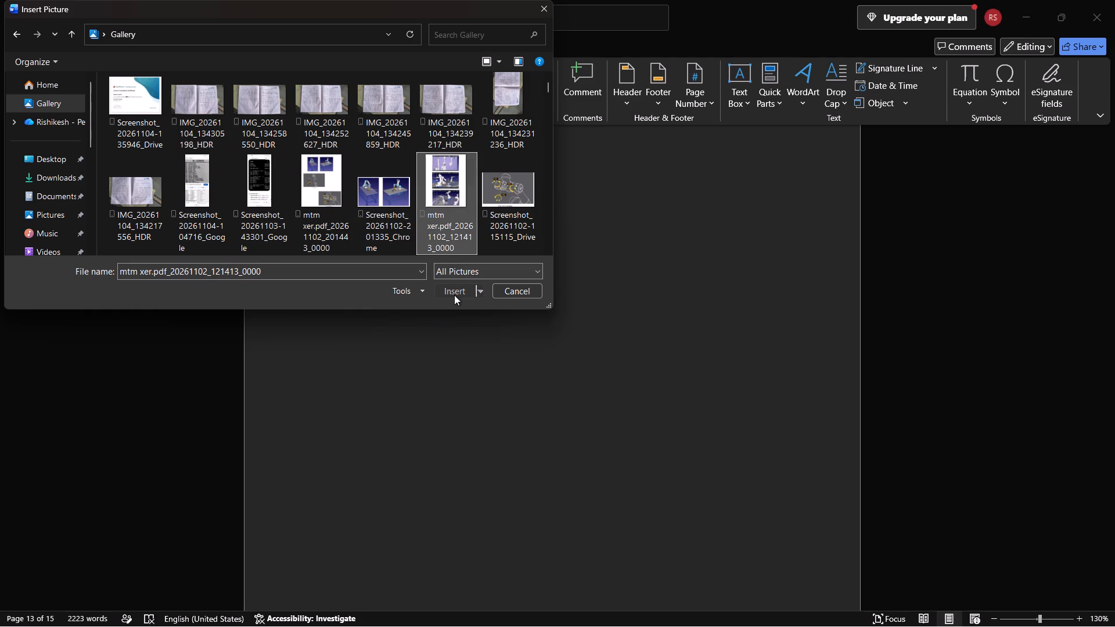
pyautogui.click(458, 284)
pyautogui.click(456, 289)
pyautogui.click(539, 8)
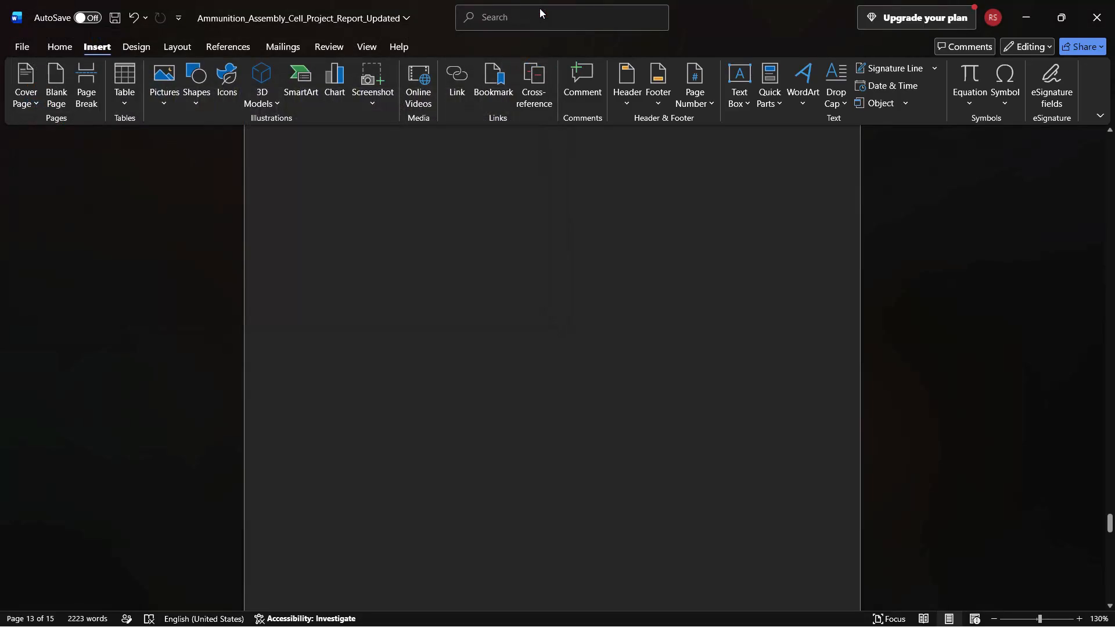
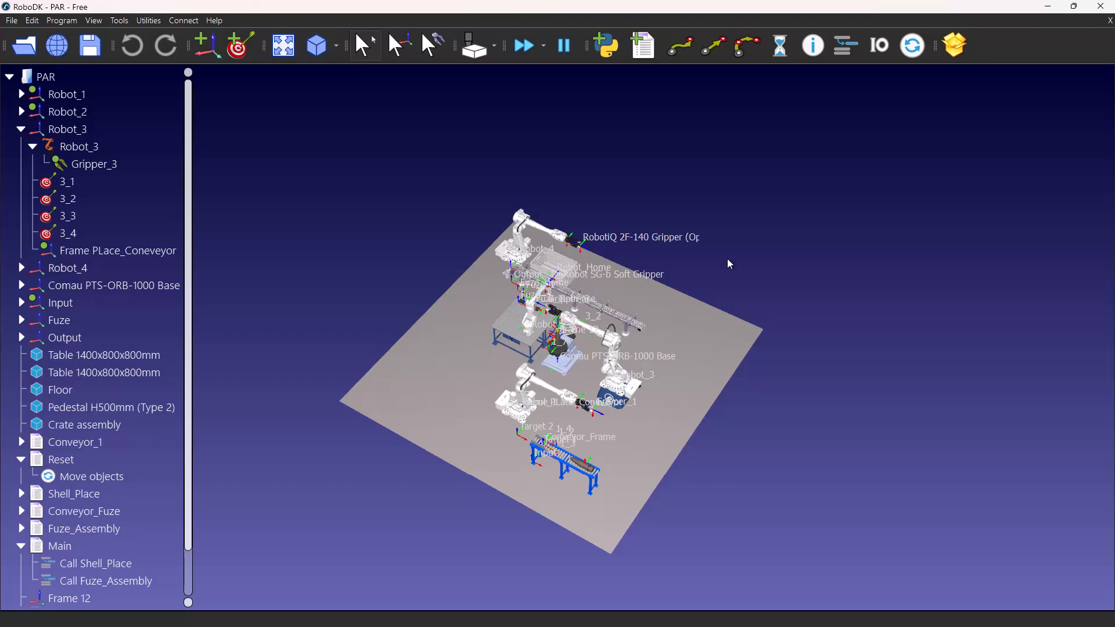
# In RoboDK, frame the whole assembly cell, from the output conveyor to the input conveyor, for a screenshot.
pyautogui.rightClick(727, 258)
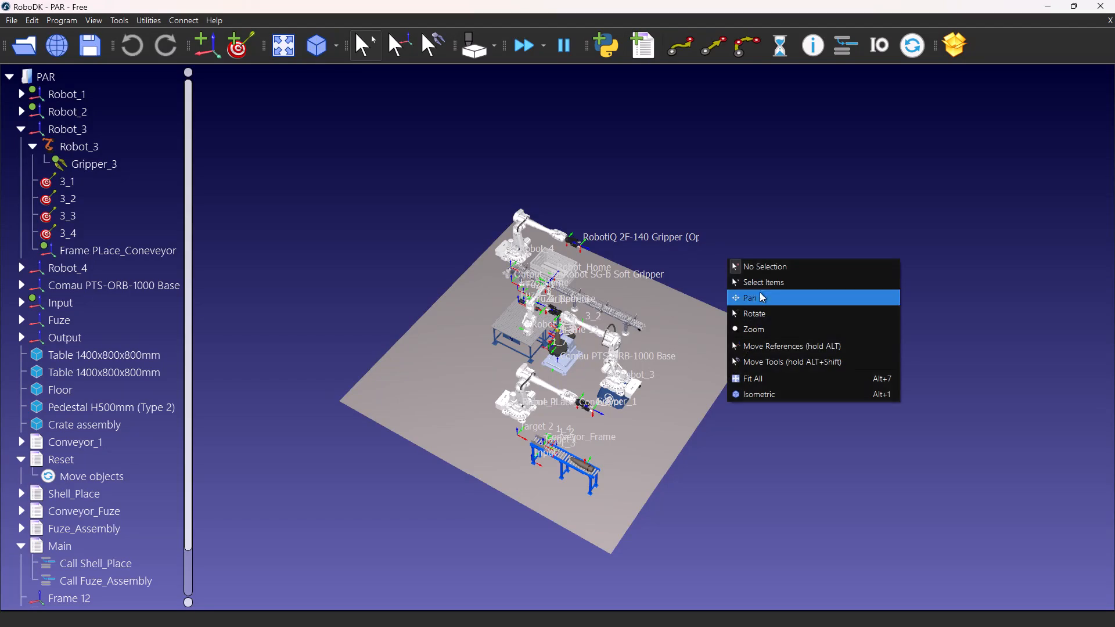
pyautogui.moveTo(883, 190); pyautogui.dragTo(889, 188)
pyautogui.moveTo(496, 363); pyautogui.dragTo(489, 306, button='right')
pyautogui.scroll(8, 511, 314)
pyautogui.scroll(-7, 519, 345)
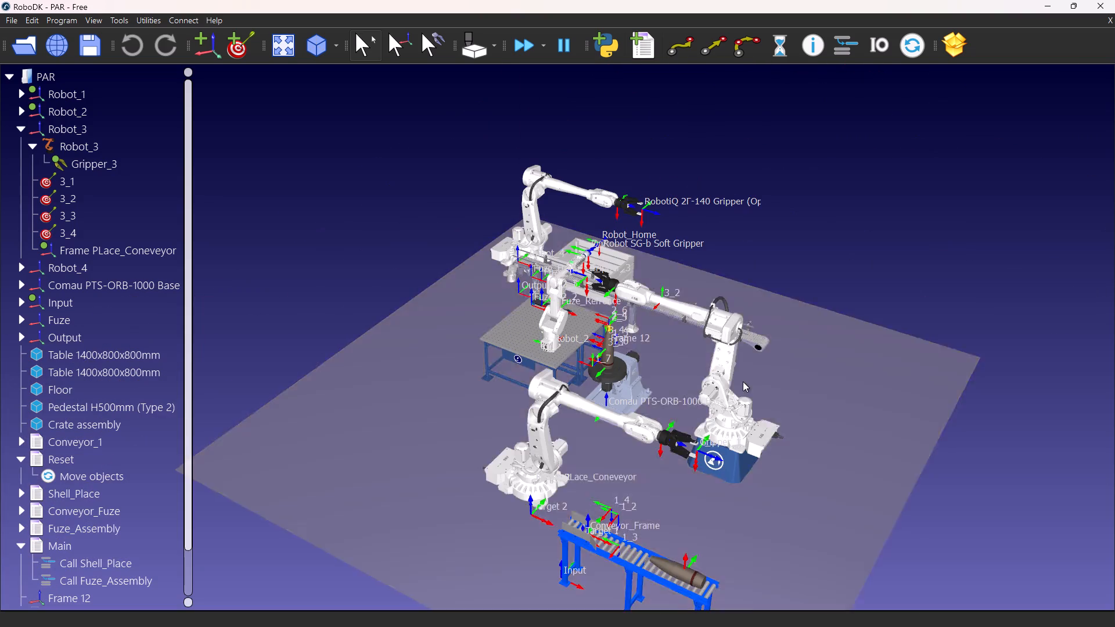
pyautogui.scroll(1, 700, 353)
pyautogui.moveTo(696, 336); pyautogui.dragTo(654, 272, button='middle')
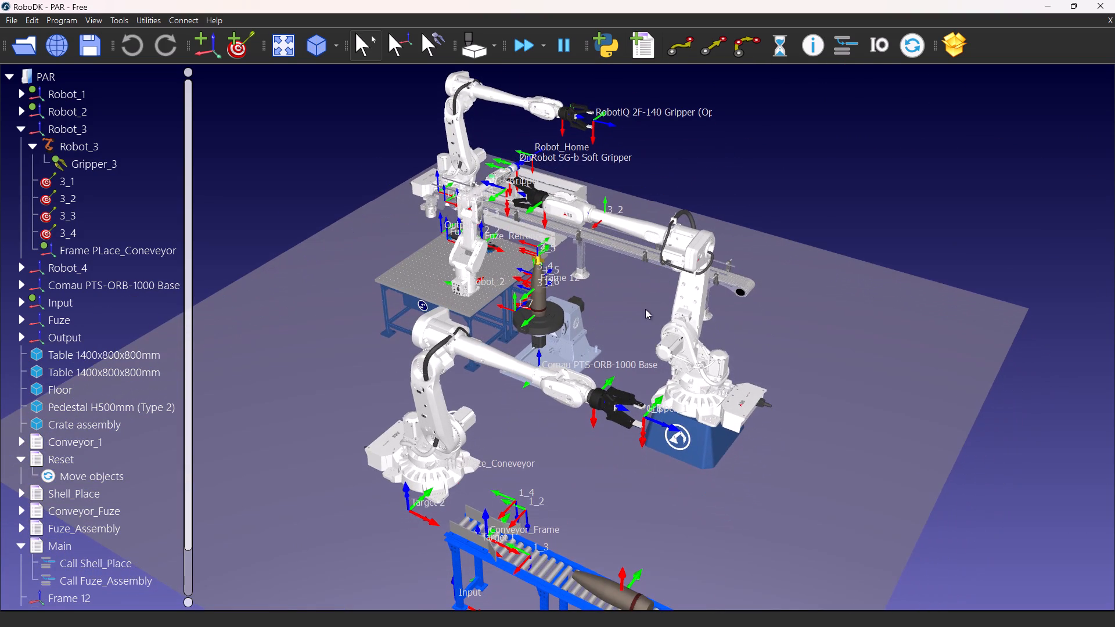
pyautogui.keyDown('ctrl'); pyautogui.moveTo(634, 351); pyautogui.dragTo(690, 346, button='right'); pyautogui.keyUp('ctrl')
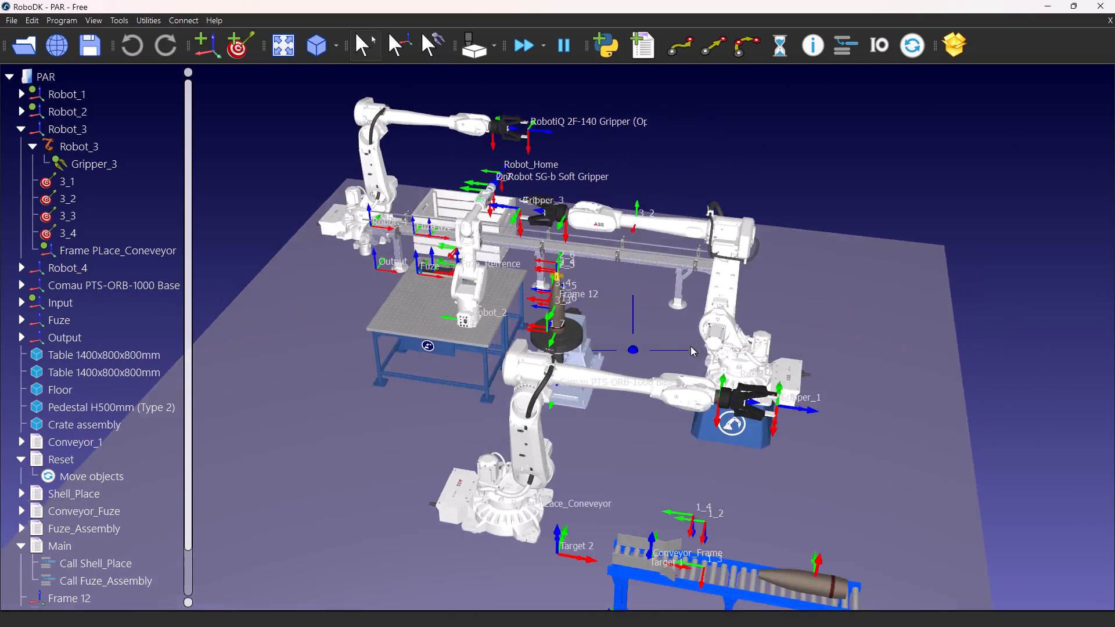
pyautogui.keyDown('ctrl'); pyautogui.moveTo(690, 346); pyautogui.dragTo(761, 361, button='right'); pyautogui.keyUp('ctrl')
pyautogui.keyDown('ctrl'); pyautogui.moveTo(758, 357); pyautogui.dragTo(767, 355, button='right'); pyautogui.keyUp('ctrl')
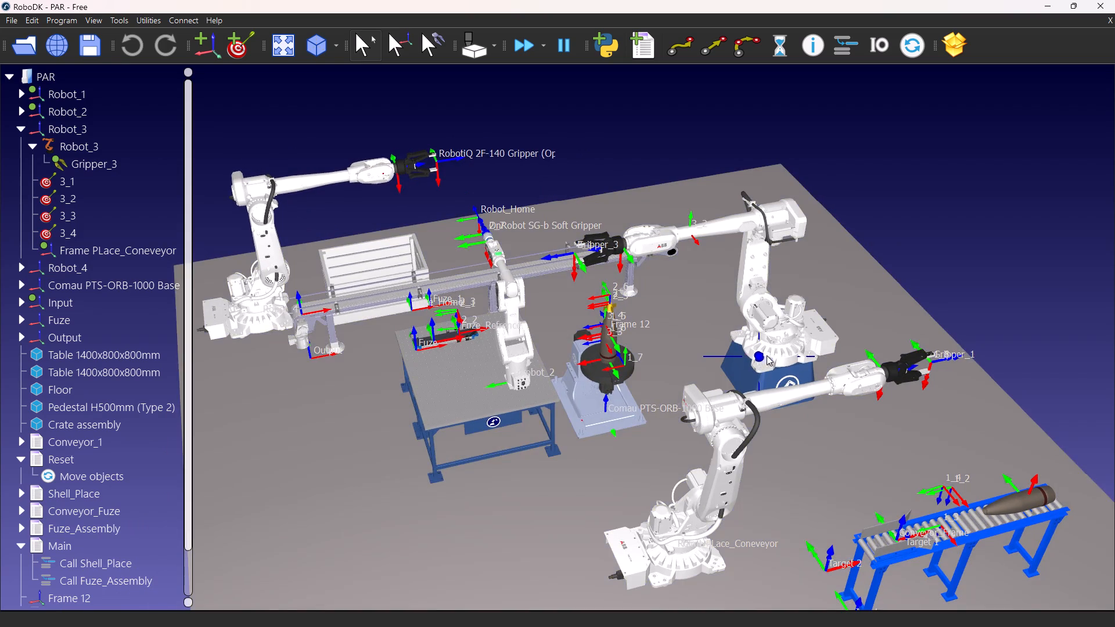
pyautogui.keyDown('ctrl'); pyautogui.moveTo(767, 355); pyautogui.dragTo(741, 348, button='right'); pyautogui.keyUp('ctrl')
pyautogui.moveTo(609, 321); pyautogui.dragTo(633, 316, button='right')
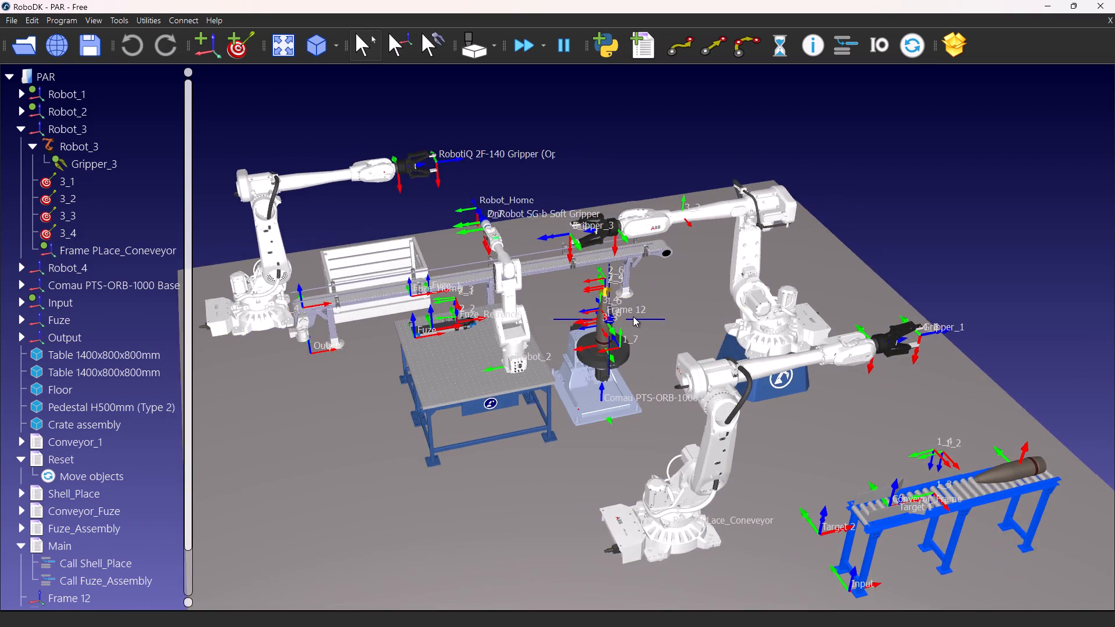
pyautogui.moveTo(633, 316); pyautogui.dragTo(644, 299, button='right')
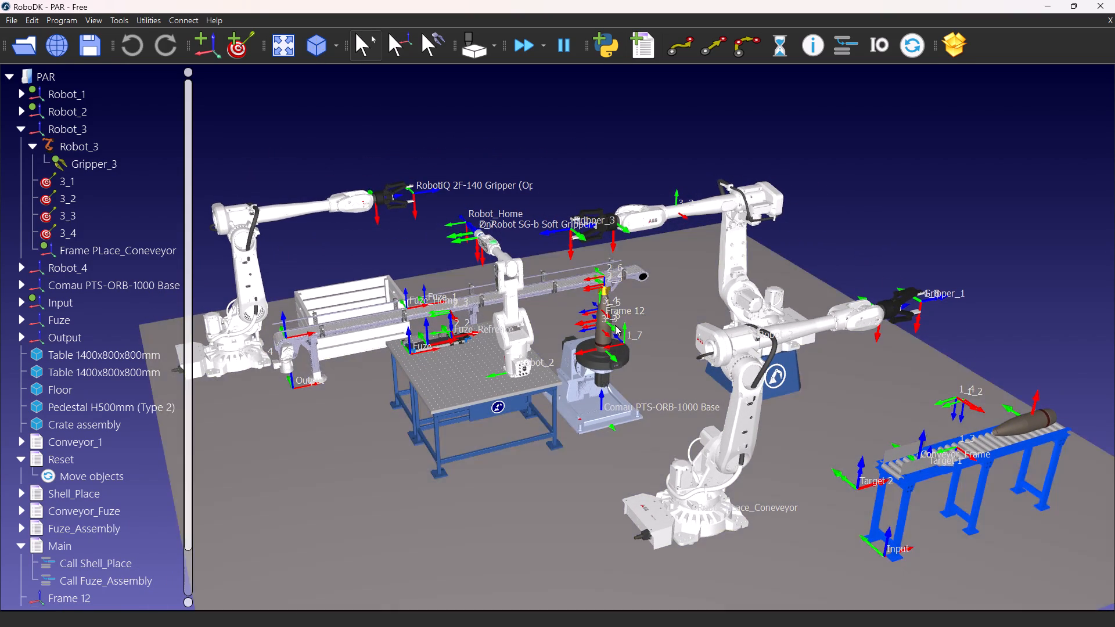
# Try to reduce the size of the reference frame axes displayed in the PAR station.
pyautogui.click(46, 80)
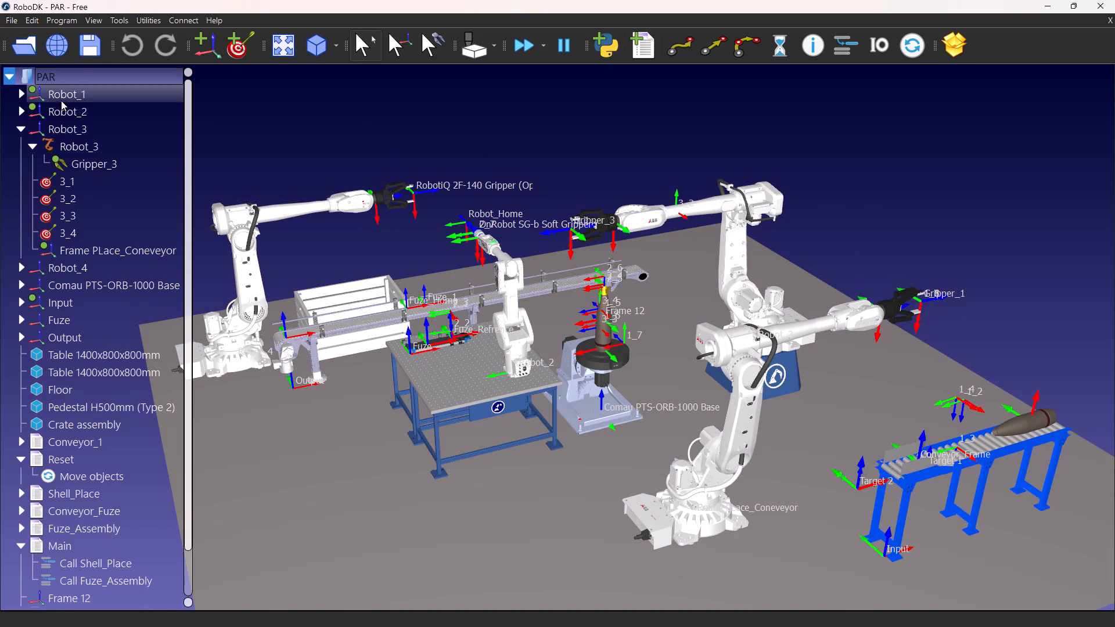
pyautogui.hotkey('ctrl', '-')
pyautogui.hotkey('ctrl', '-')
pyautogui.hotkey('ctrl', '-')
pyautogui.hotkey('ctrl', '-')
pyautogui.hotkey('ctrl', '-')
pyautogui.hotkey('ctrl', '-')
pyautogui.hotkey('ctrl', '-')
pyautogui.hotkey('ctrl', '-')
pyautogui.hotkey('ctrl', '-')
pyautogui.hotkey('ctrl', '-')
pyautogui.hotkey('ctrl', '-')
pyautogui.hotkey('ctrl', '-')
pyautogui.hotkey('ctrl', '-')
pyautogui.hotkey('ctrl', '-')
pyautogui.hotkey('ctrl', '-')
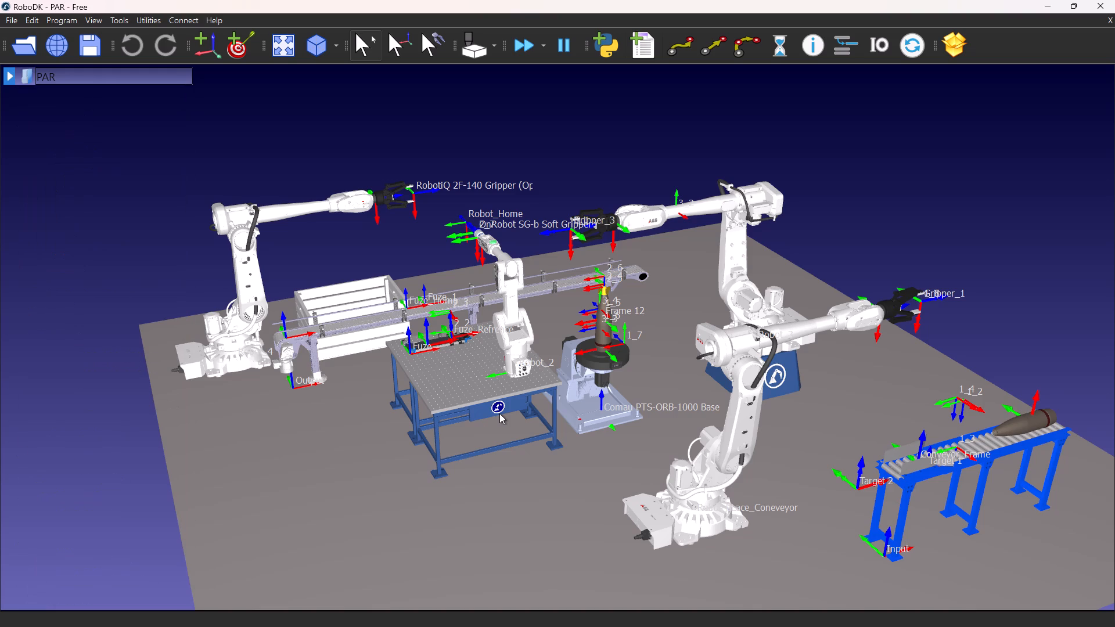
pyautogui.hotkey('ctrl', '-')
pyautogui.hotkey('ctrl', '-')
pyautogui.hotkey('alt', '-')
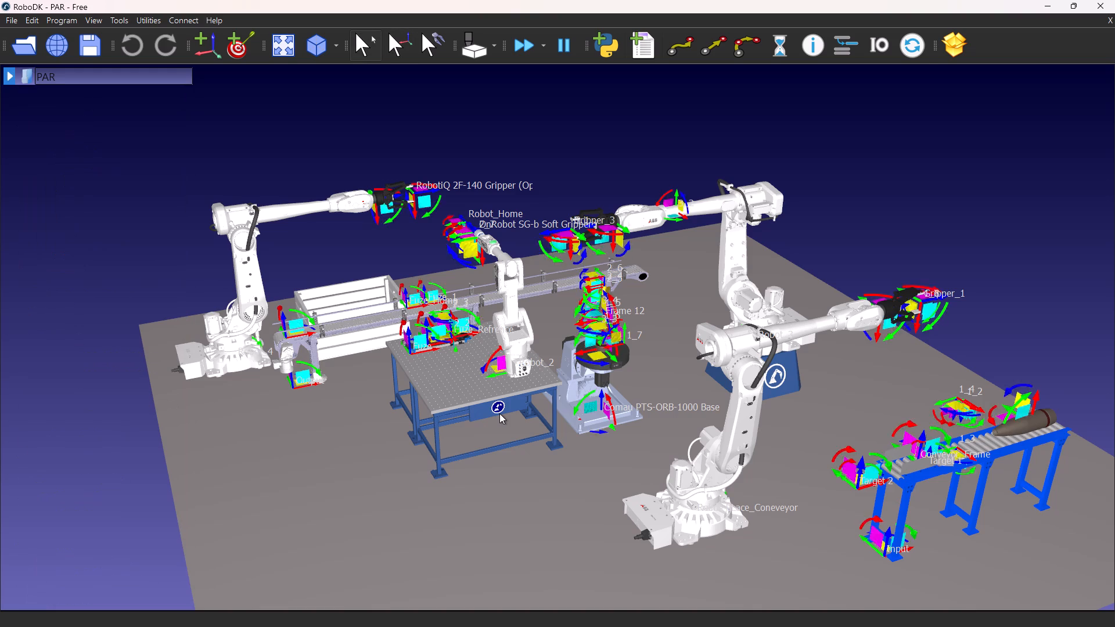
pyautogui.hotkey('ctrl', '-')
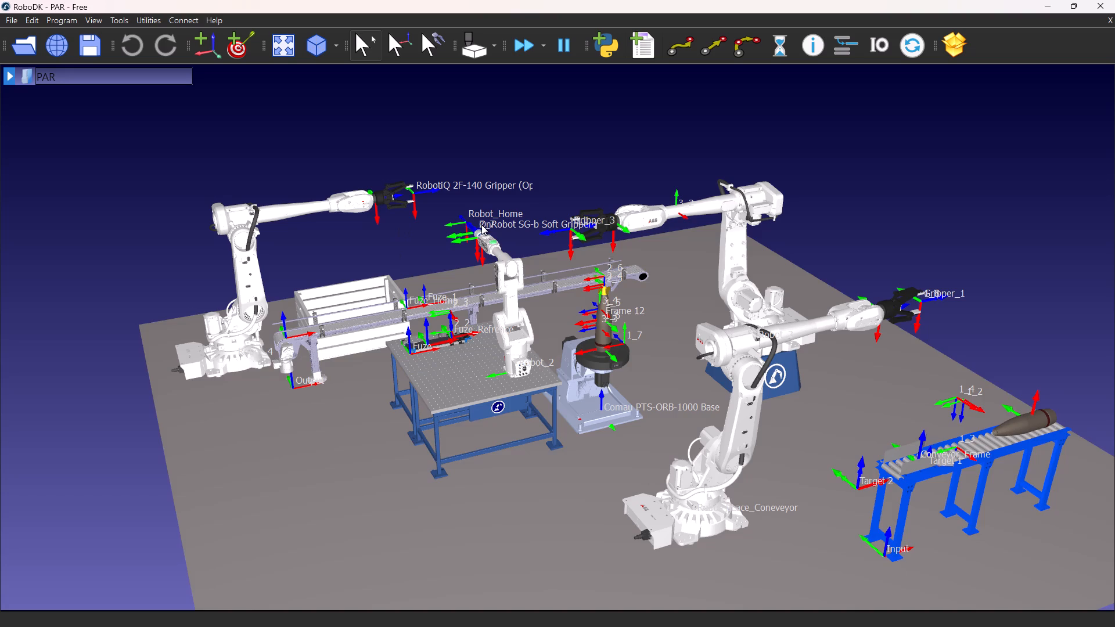
# Shrink the reference frame axes until they no longer clutter the cell, keeping the PAR station tree expanded.
pyautogui.press('-')
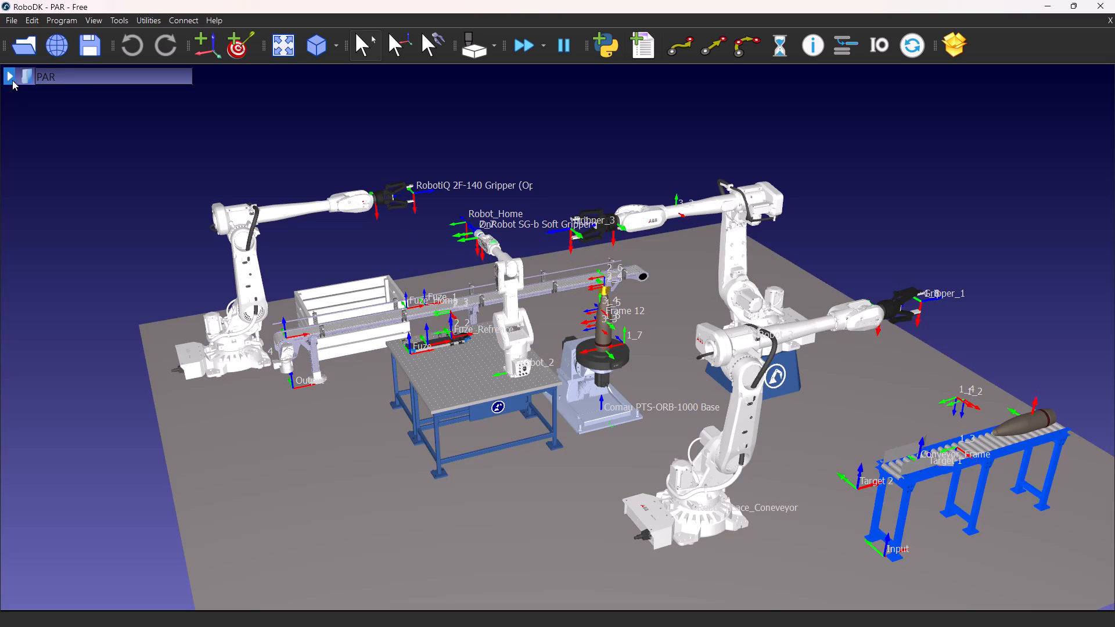
pyautogui.press('-')
pyautogui.click(4, 77)
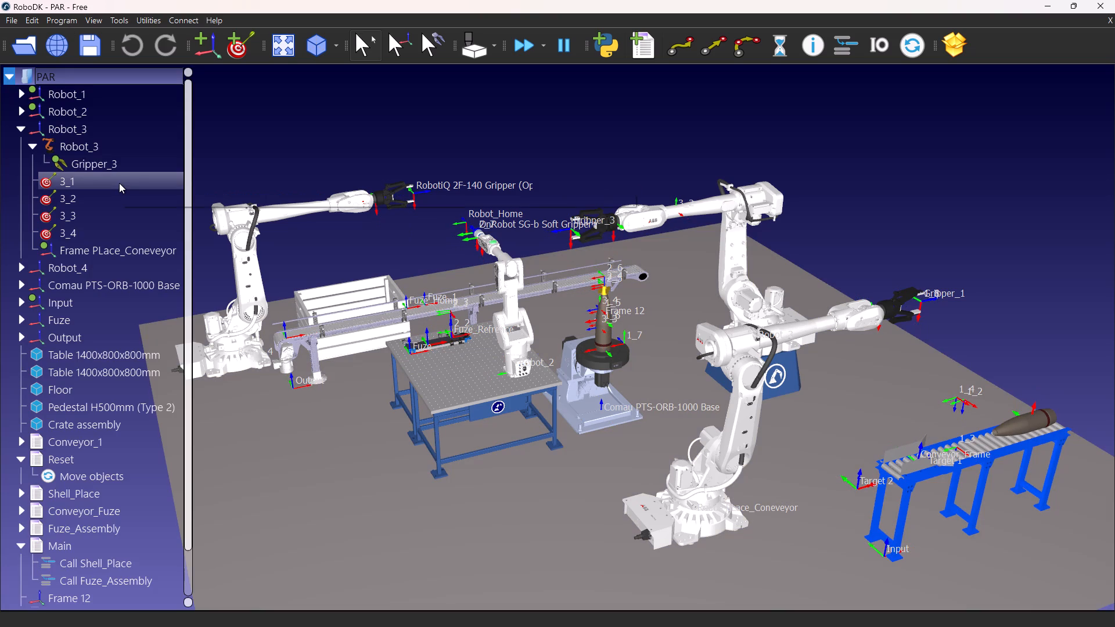
pyautogui.press('-')
pyautogui.press('-')
pyautogui.press('-')
pyautogui.press('-')
pyautogui.press('-')
pyautogui.press('-')
pyautogui.press('-')
pyautogui.press('-')
pyautogui.press('-')
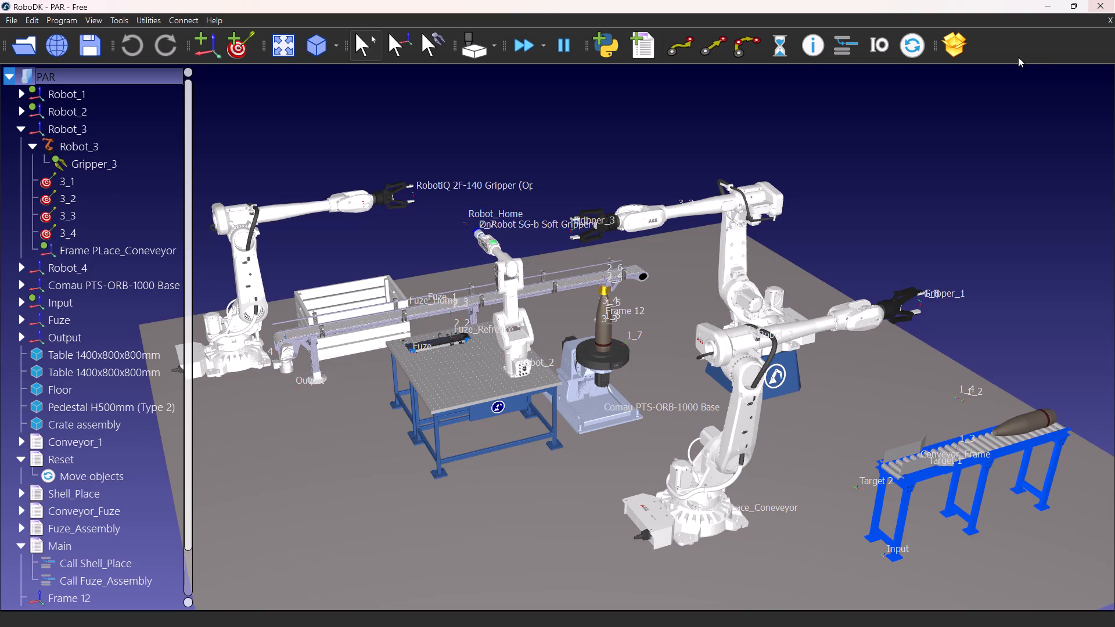
pyautogui.click(987, 110)
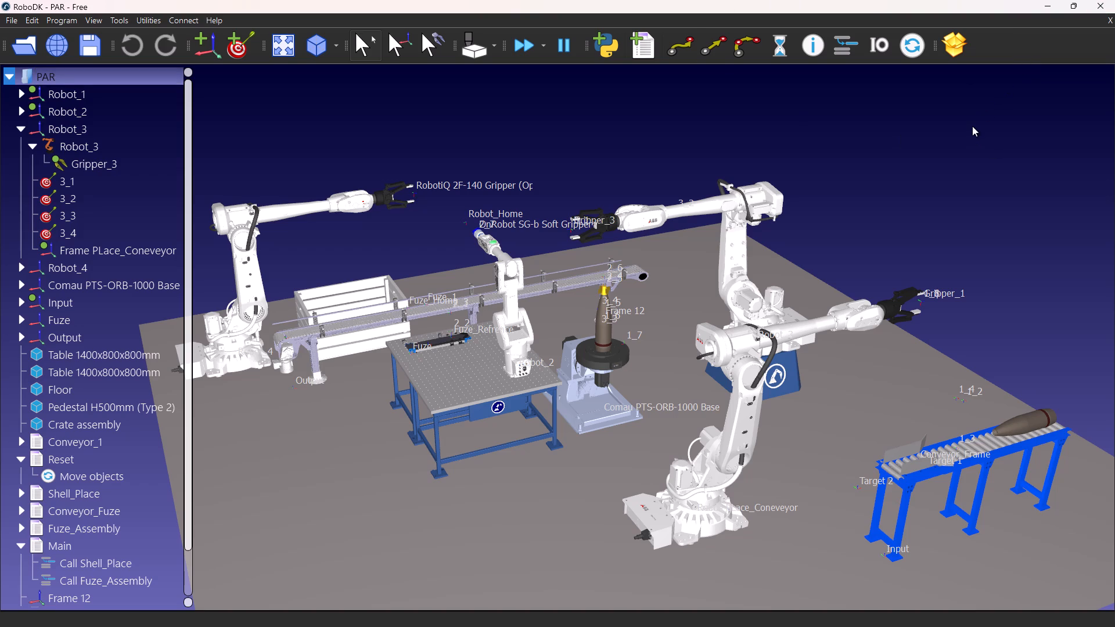
# Capture a rectangular screenshot covering the station tree and the full 3D view of the cell.
pyautogui.press('Print')
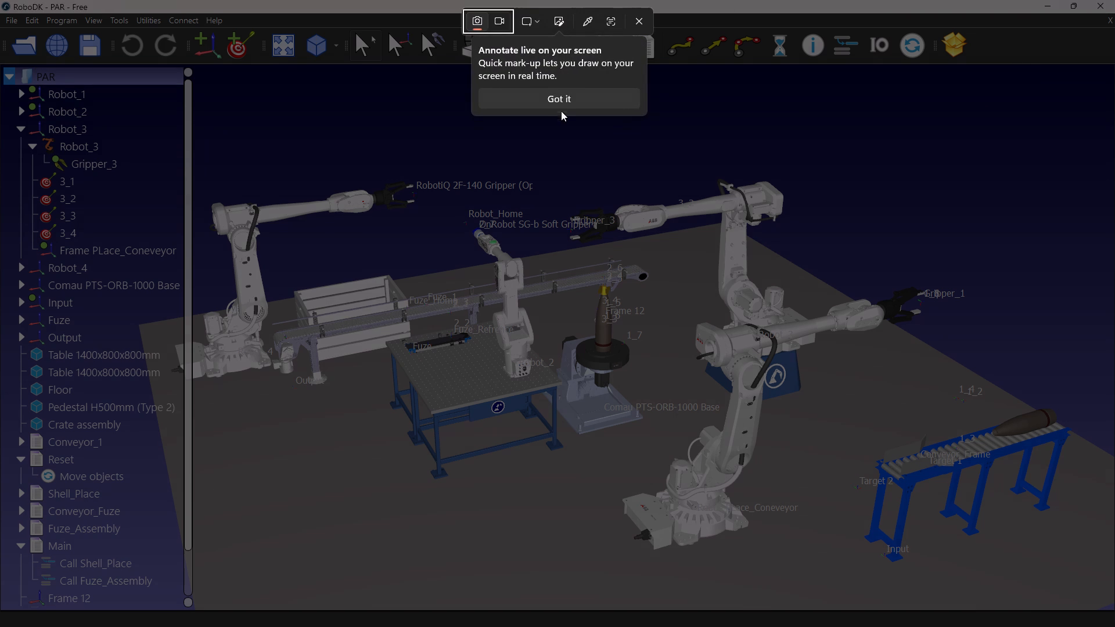
pyautogui.click(559, 100)
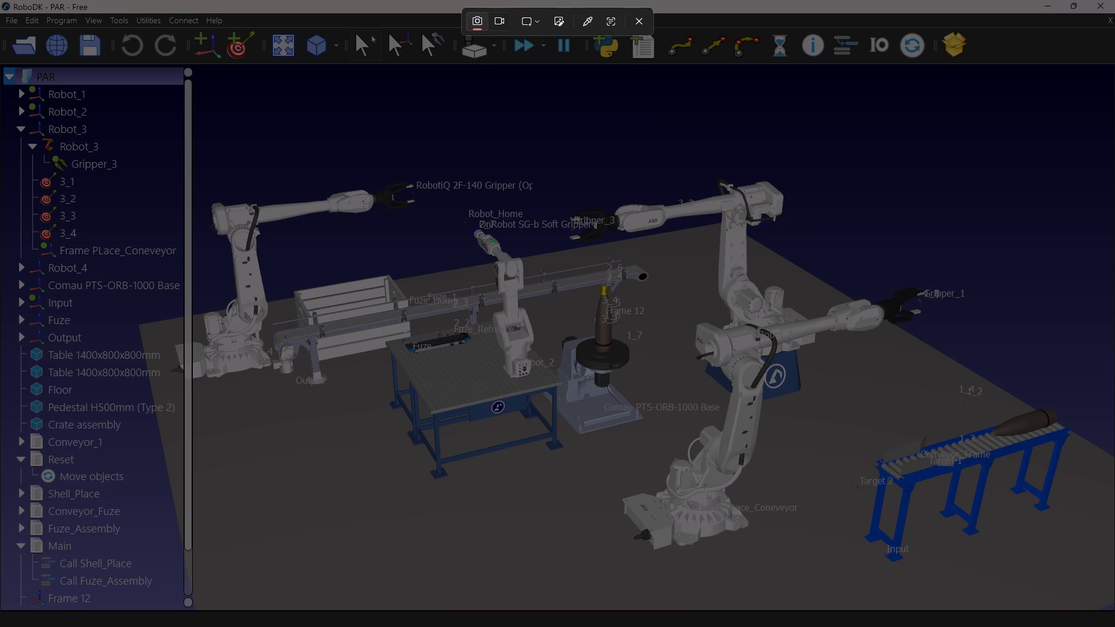
pyautogui.moveTo(0, 65); pyautogui.dragTo(355, 320)
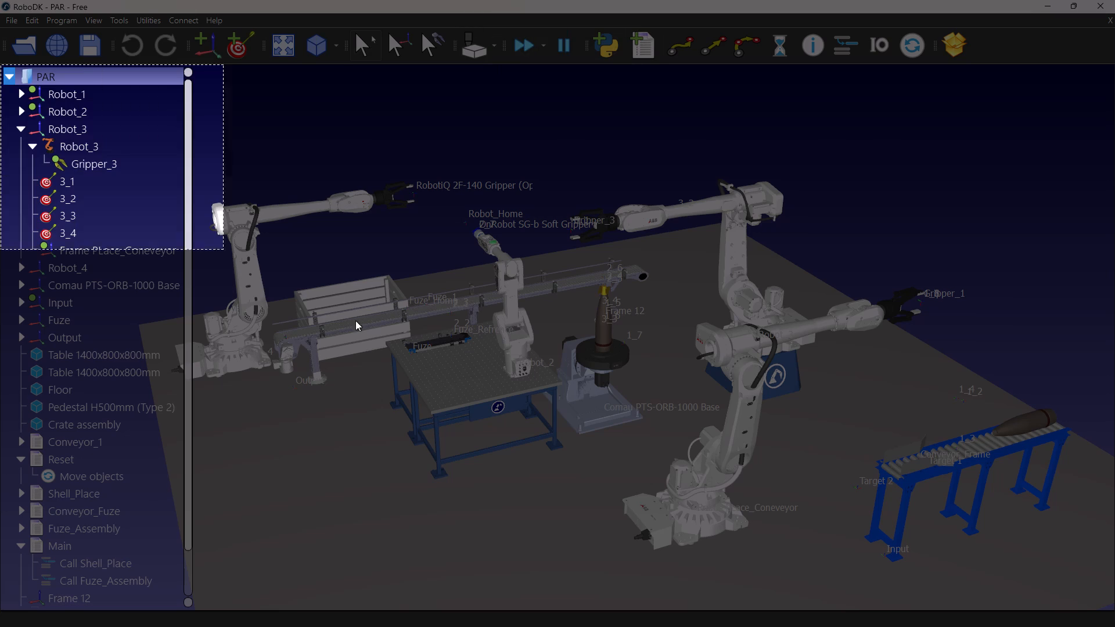
pyautogui.moveTo(355, 320); pyautogui.dragTo(1114, 606)
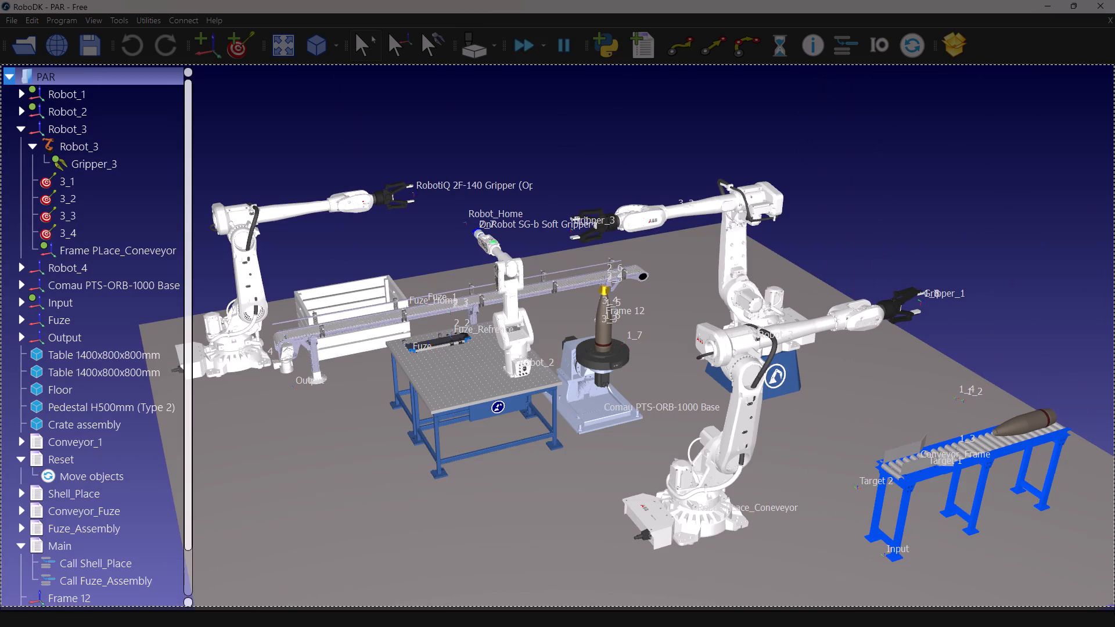
pyautogui.moveTo(1114, 606); pyautogui.dragTo(1111, 606)
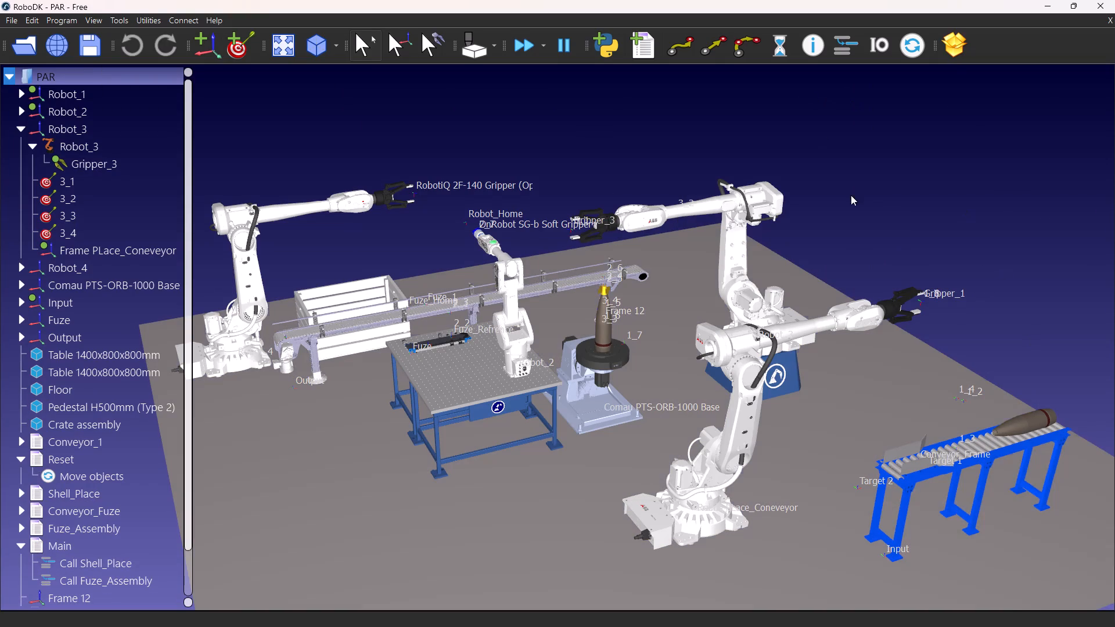
# Run the Main program to trace the robot paths, and dismiss the screenshot notification.
pyautogui.doubleClick(59, 543)
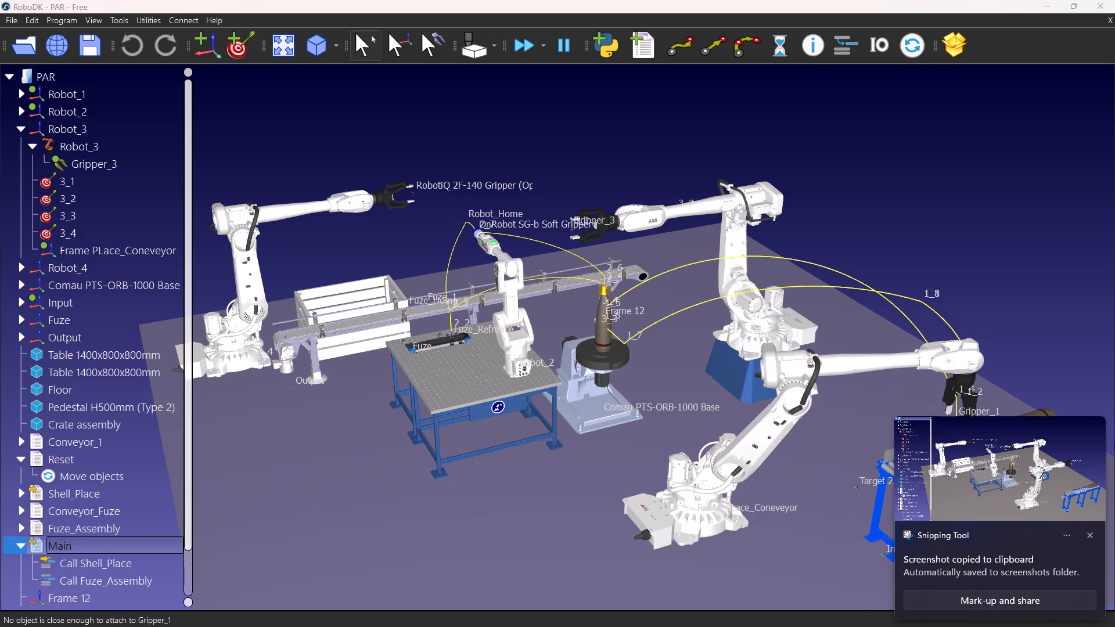
pyautogui.click(1078, 358)
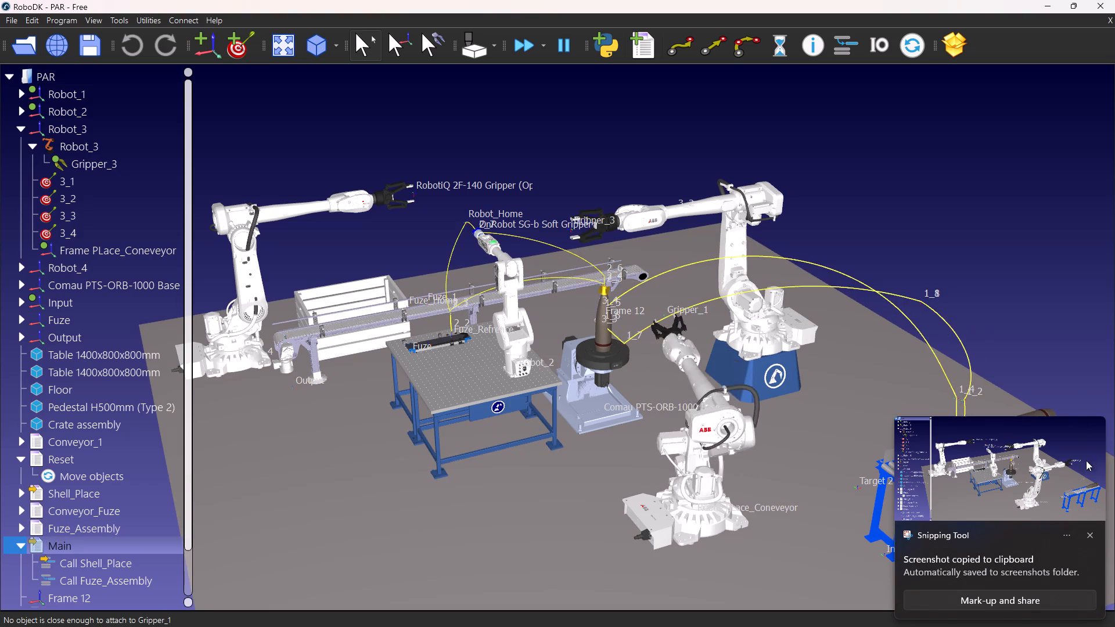
pyautogui.click(1091, 534)
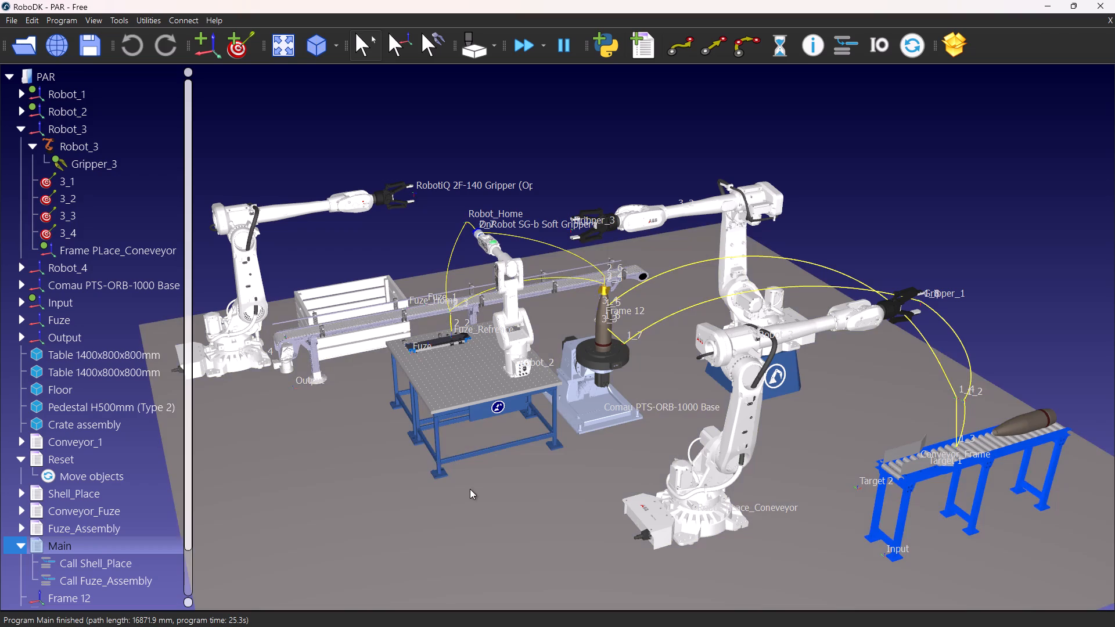
# Capture a screenshot of the station tree and the cell with its yellow robot paths, seen from the fuze table side.
pyautogui.moveTo(327, 434); pyautogui.dragTo(410, 463, button='right')
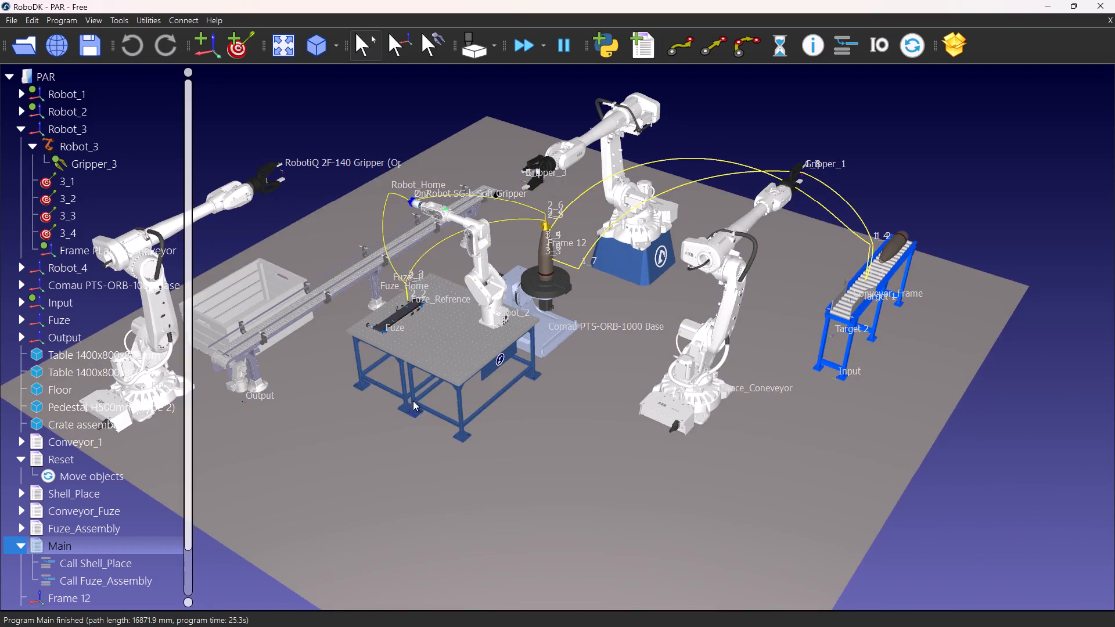
pyautogui.moveTo(422, 370); pyautogui.dragTo(444, 360, button='right')
pyautogui.moveTo(444, 358); pyautogui.dragTo(454, 358, button='middle')
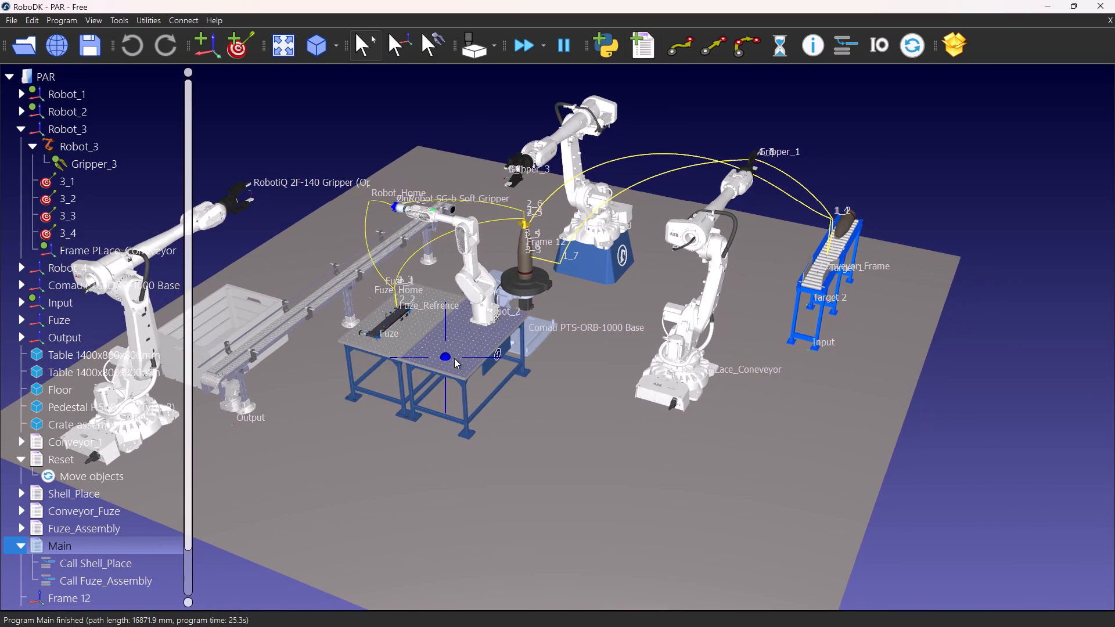
pyautogui.moveTo(454, 358); pyautogui.dragTo(494, 372, button='middle')
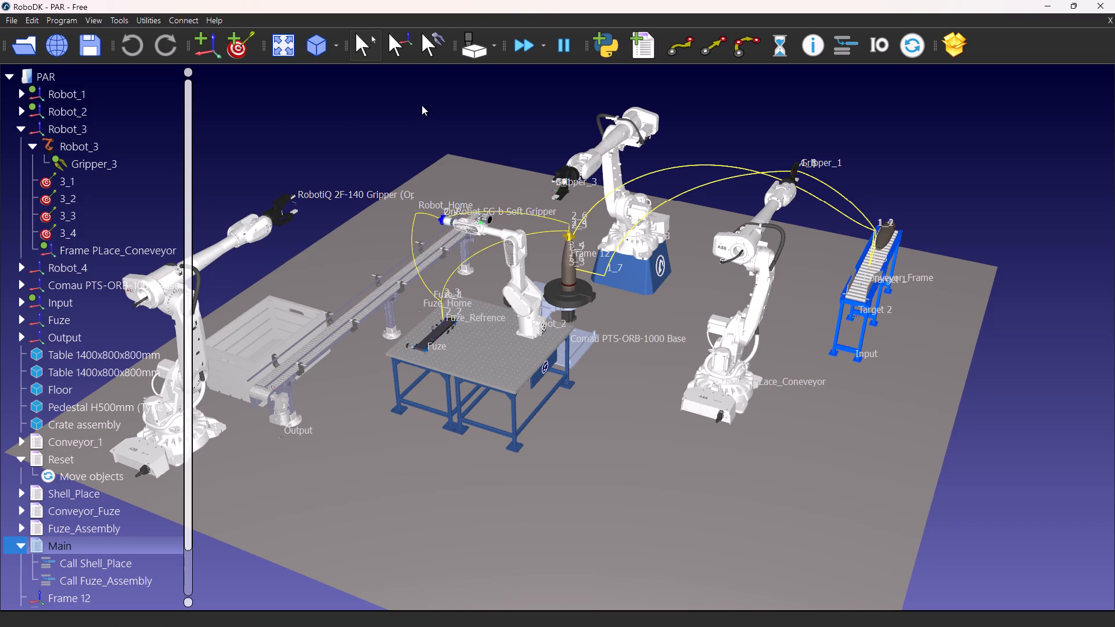
pyautogui.press('Print')
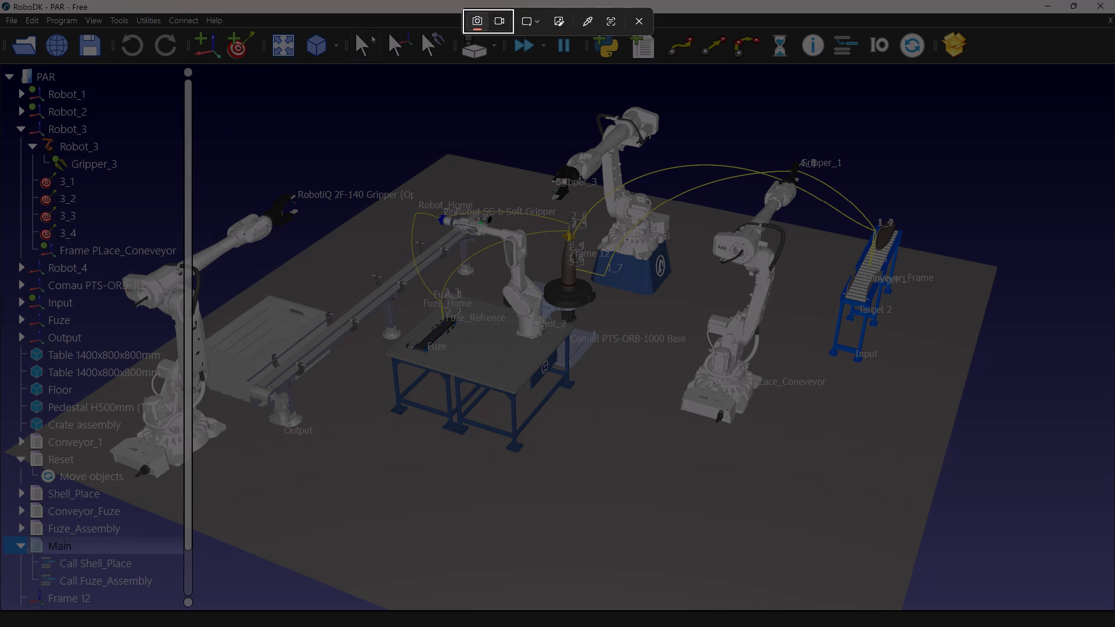
pyautogui.moveTo(0, 63); pyautogui.dragTo(420, 379)
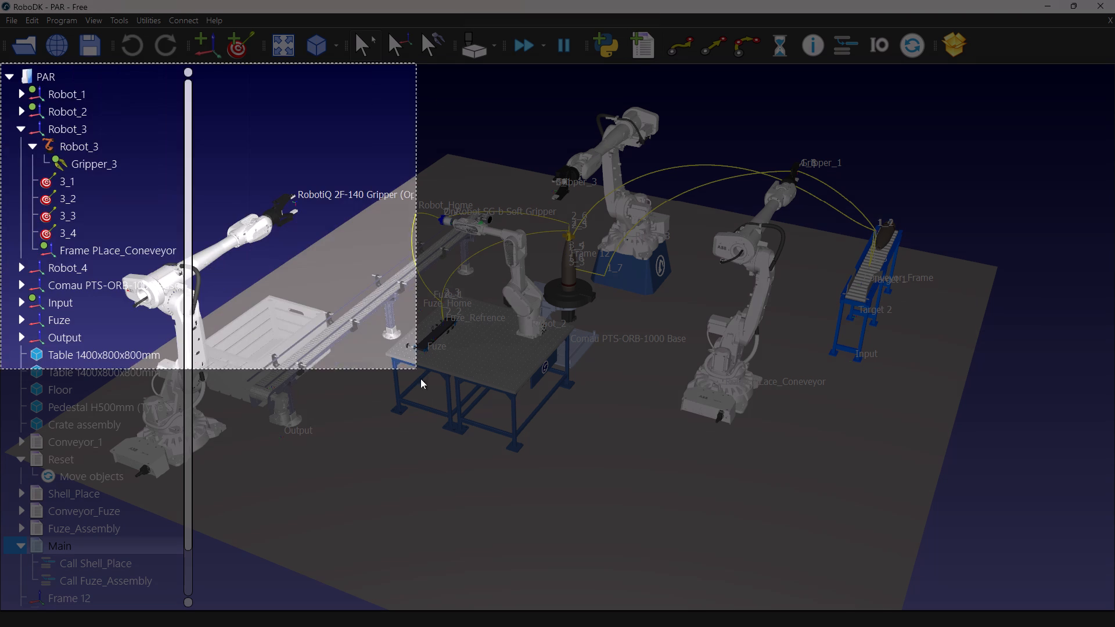
pyautogui.moveTo(420, 379); pyautogui.dragTo(1105, 614)
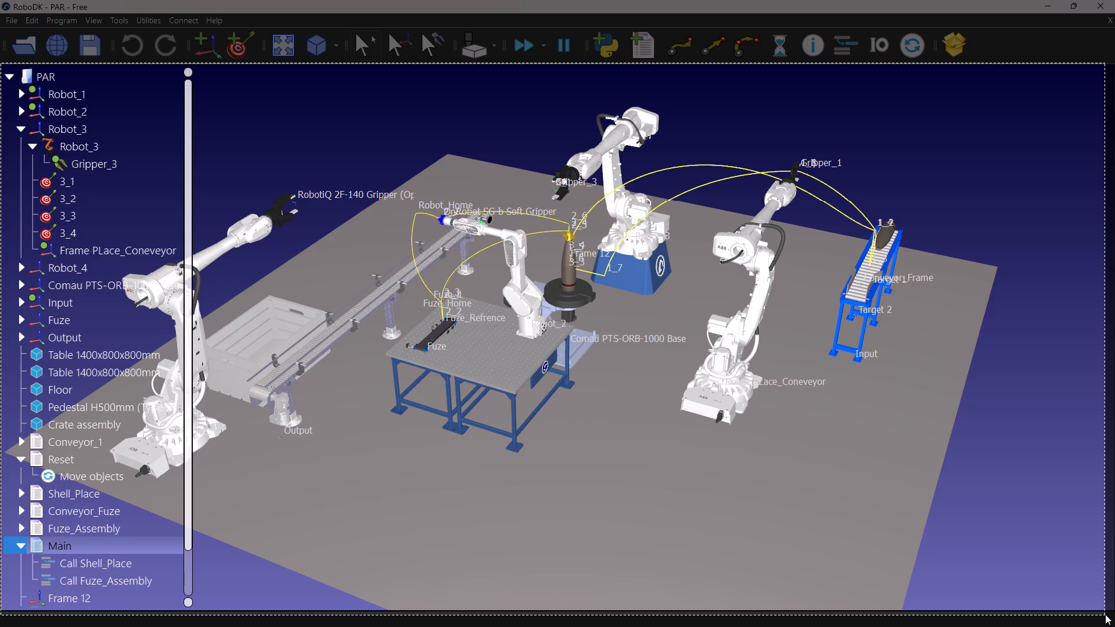
pyautogui.moveTo(1105, 614); pyautogui.dragTo(1113, 608)
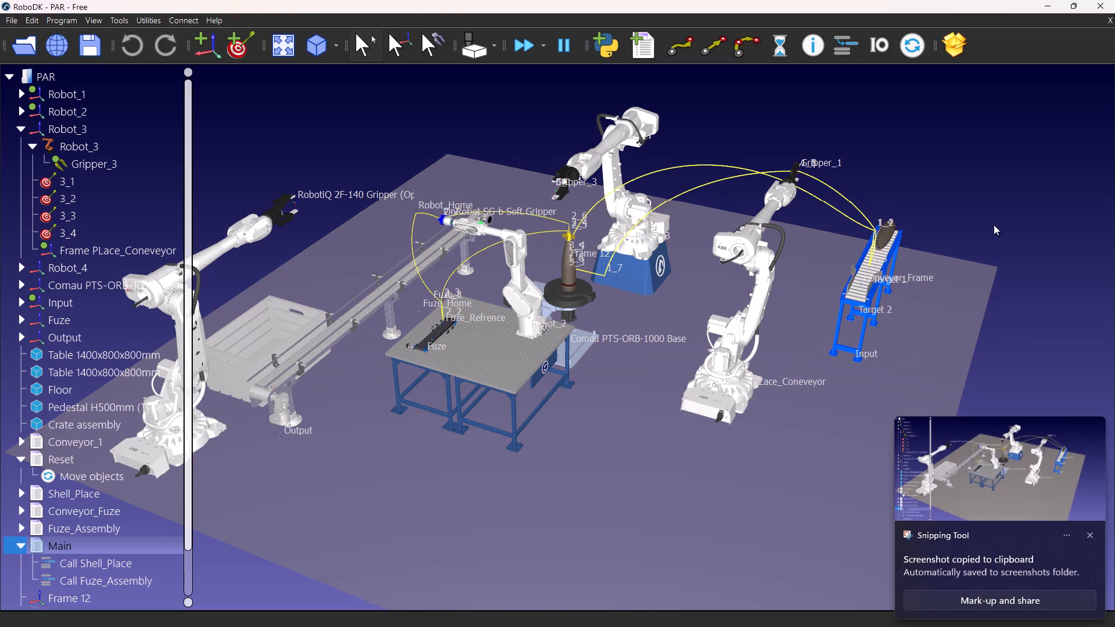
# Capture a screenshot of the station tree and the whole cell with its yellow robot paths, seen from directly above, and dismiss the notification.
pyautogui.moveTo(977, 230); pyautogui.dragTo(863, 287, button='right')
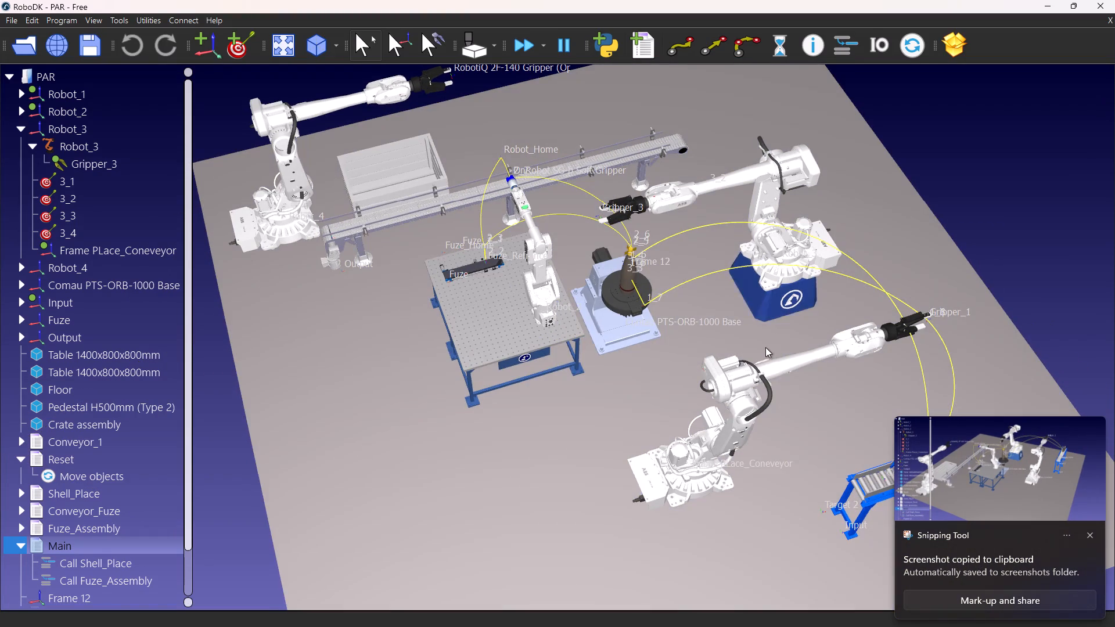
pyautogui.moveTo(767, 348); pyautogui.dragTo(555, 336, button='right')
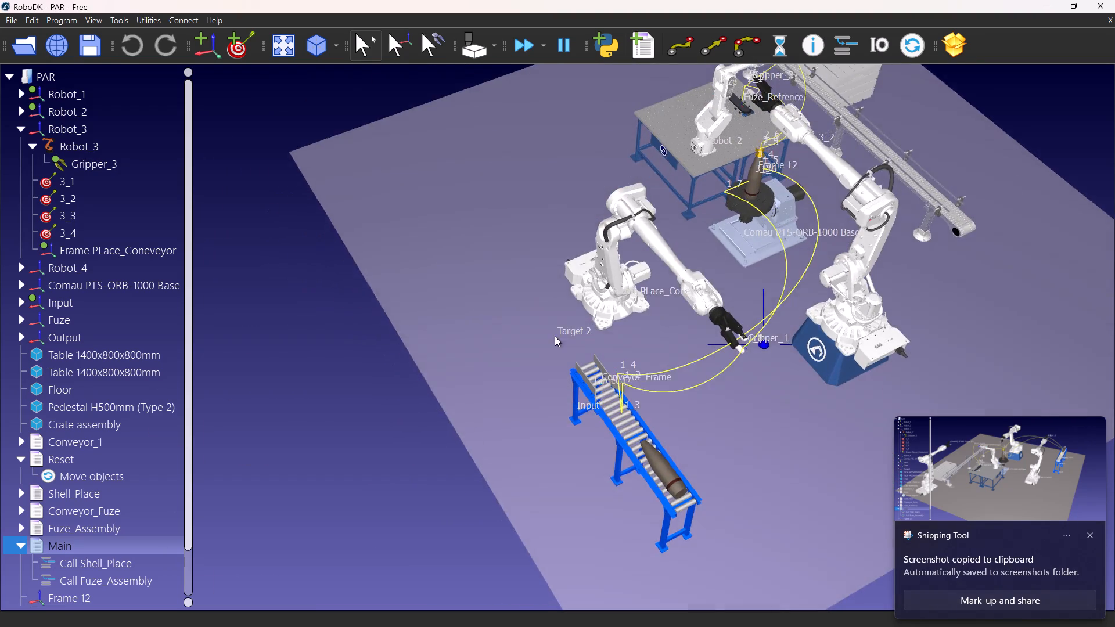
pyautogui.moveTo(555, 336); pyautogui.dragTo(553, 336, button='right')
pyautogui.scroll(1, 873, 176)
pyautogui.moveTo(873, 176); pyautogui.dragTo(693, 249, button='middle')
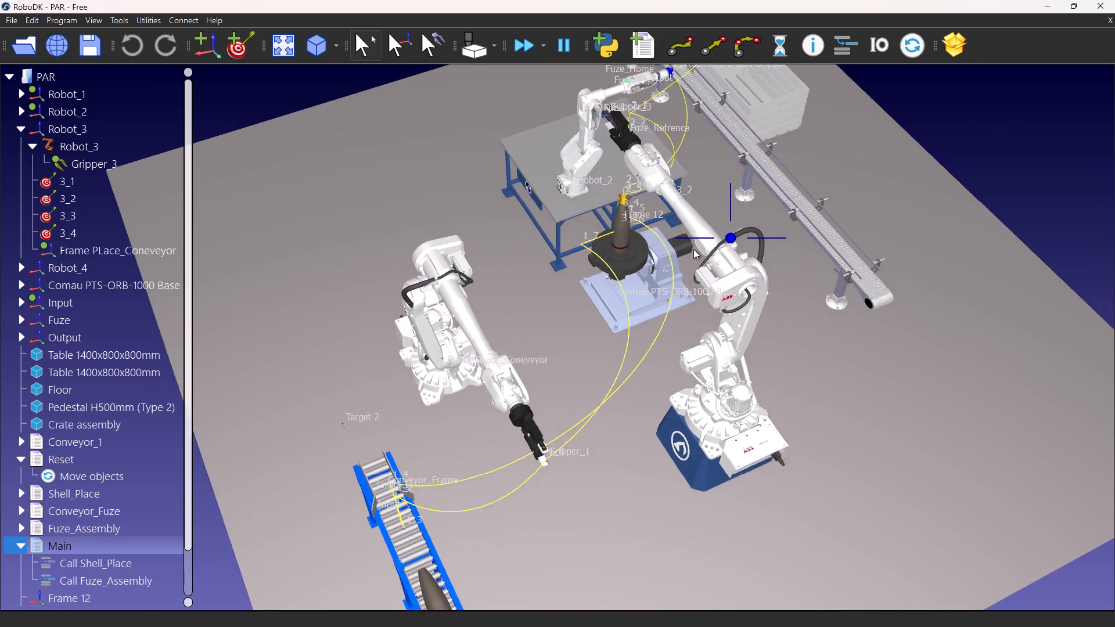
pyautogui.moveTo(693, 249); pyautogui.dragTo(613, 331, button='middle')
pyautogui.scroll(-1, 613, 331)
pyautogui.moveTo(653, 306); pyautogui.dragTo(644, 351, button='right')
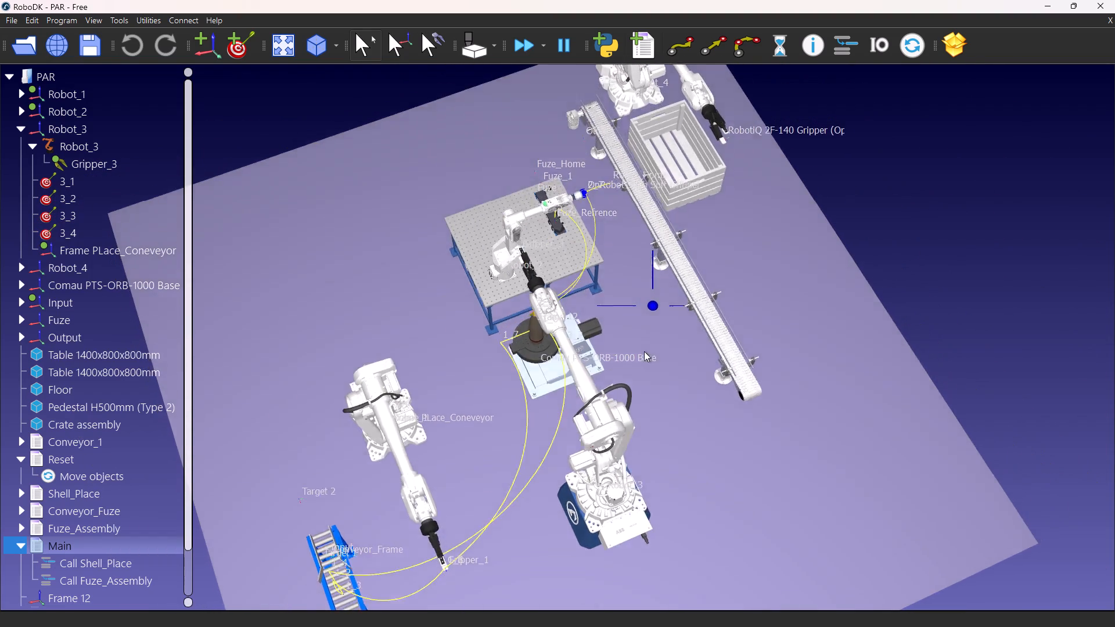
pyautogui.moveTo(644, 351); pyautogui.dragTo(644, 356, button='right')
pyautogui.scroll(1, 643, 358)
pyautogui.scroll(-2, 639, 358)
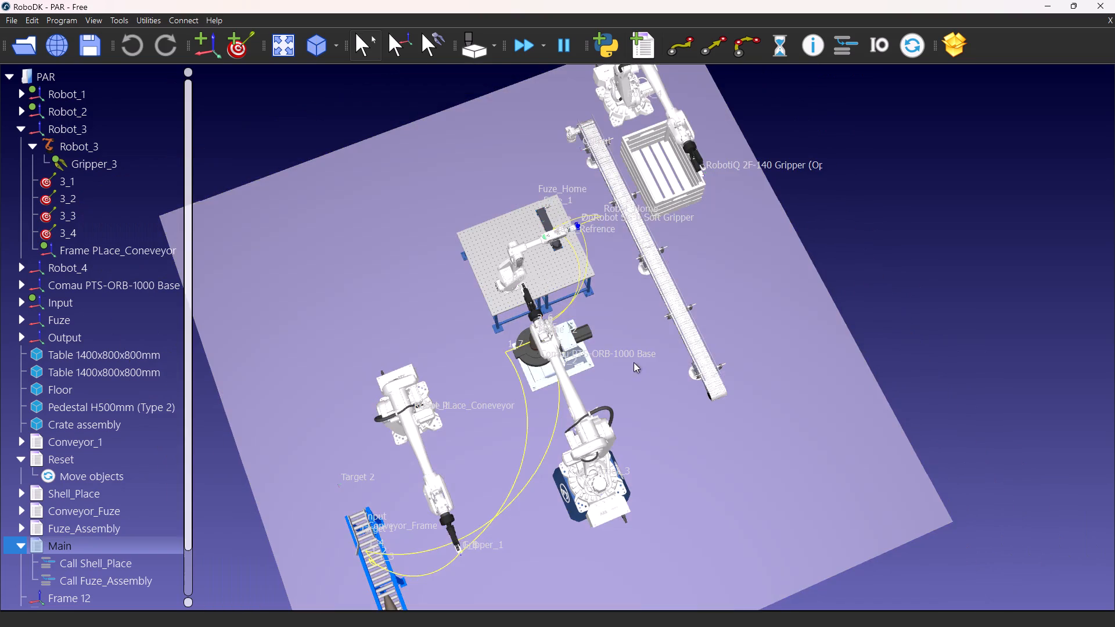
pyautogui.moveTo(646, 381); pyautogui.dragTo(590, 402, button='right')
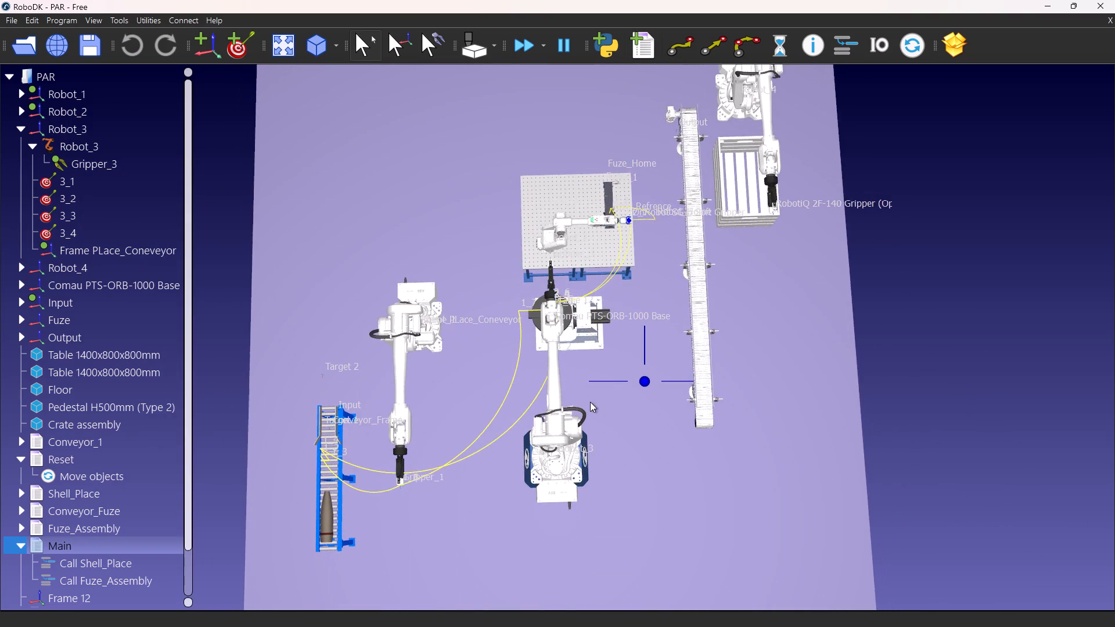
pyautogui.moveTo(590, 402); pyautogui.dragTo(594, 416, button='right')
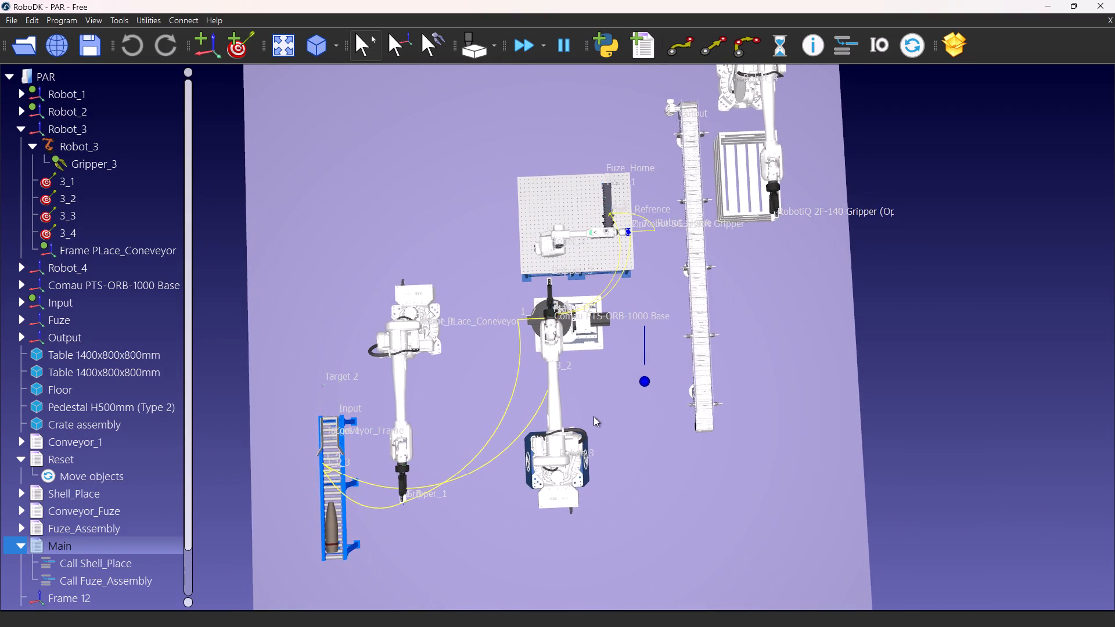
pyautogui.moveTo(594, 416); pyautogui.dragTo(591, 416, button='right')
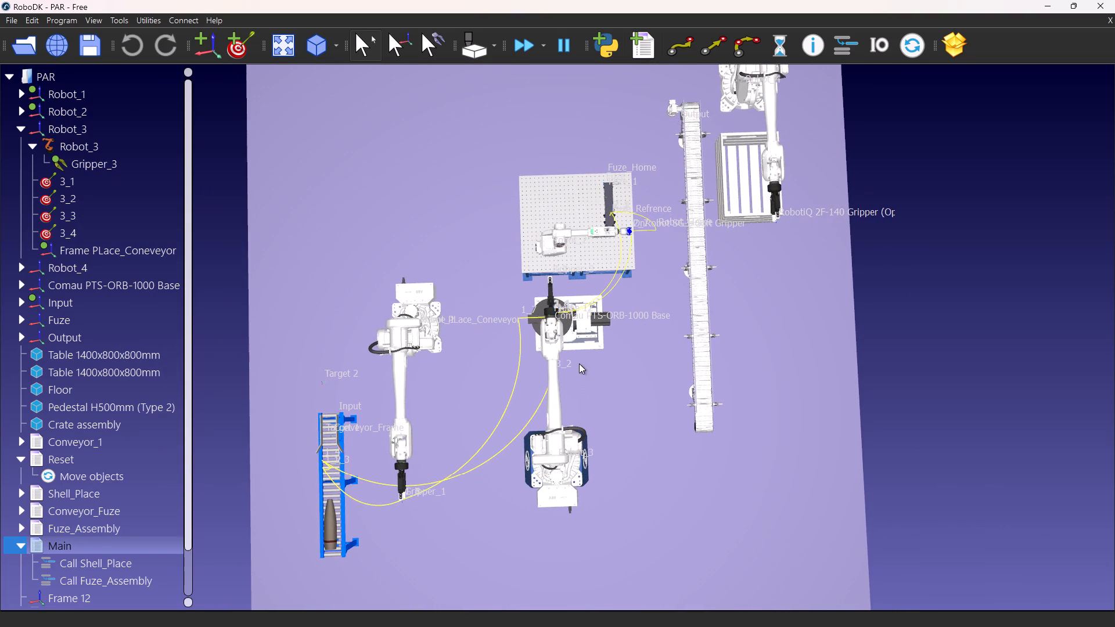
pyautogui.moveTo(589, 344); pyautogui.dragTo(592, 359, button='middle')
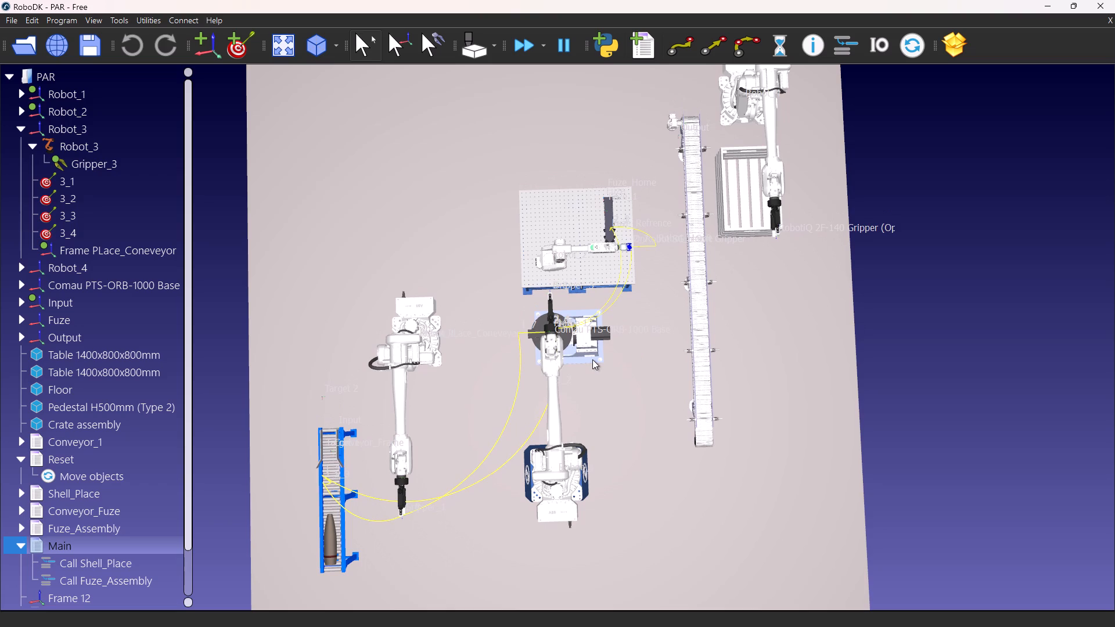
pyautogui.scroll(-1, 592, 359)
pyautogui.scroll(1, 592, 359)
pyautogui.scroll(-1, 592, 359)
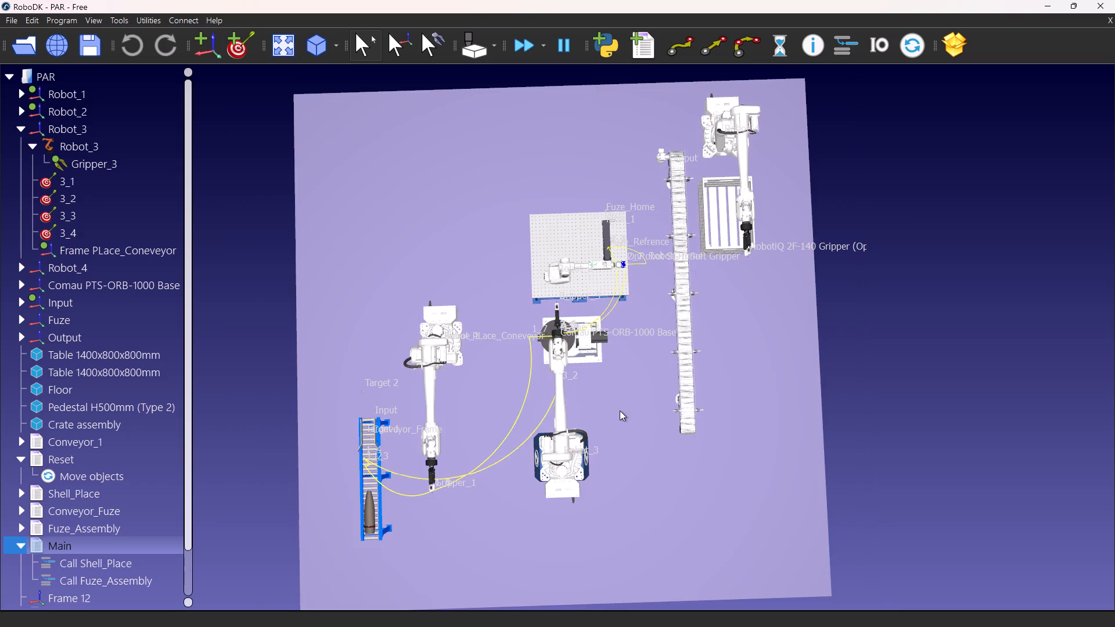
pyautogui.rightClick(620, 410)
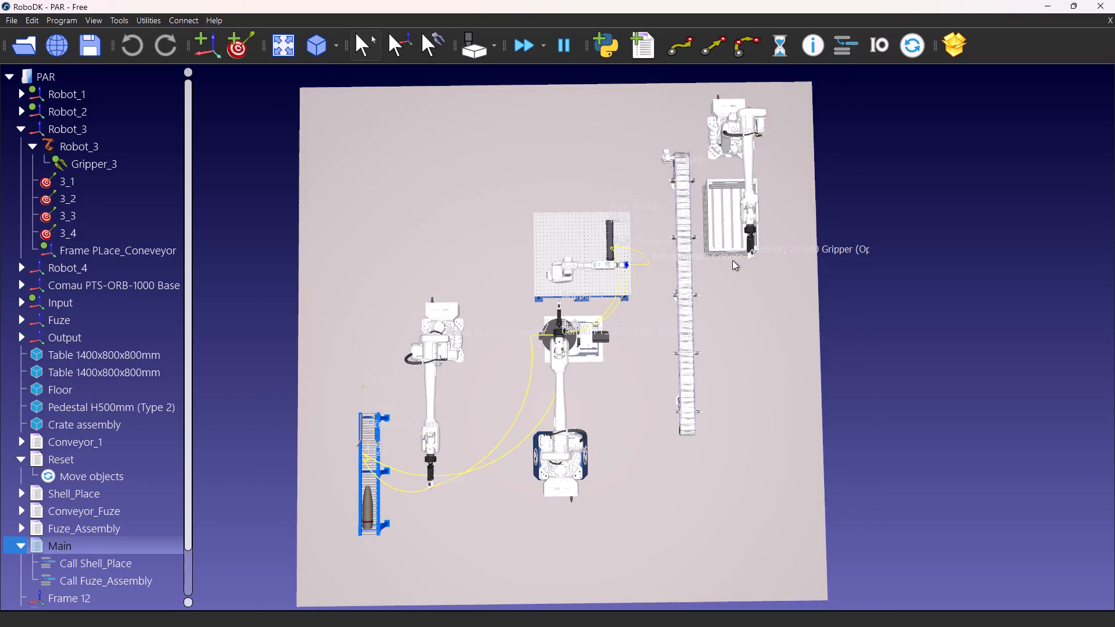
pyautogui.press('Print')
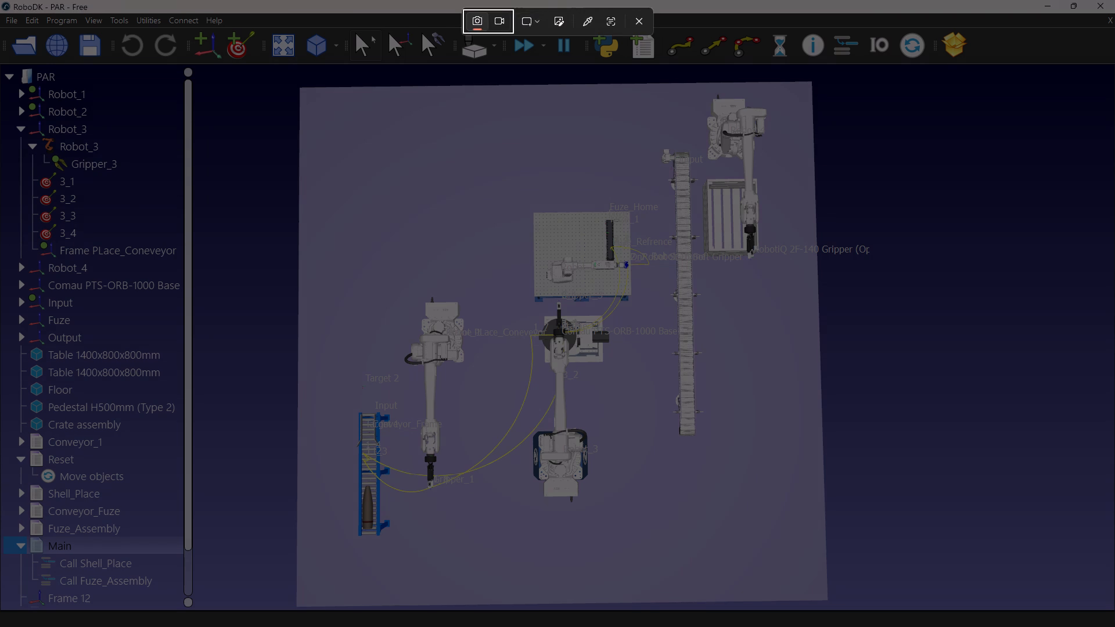
pyautogui.moveTo(0, 63); pyautogui.dragTo(1099, 611)
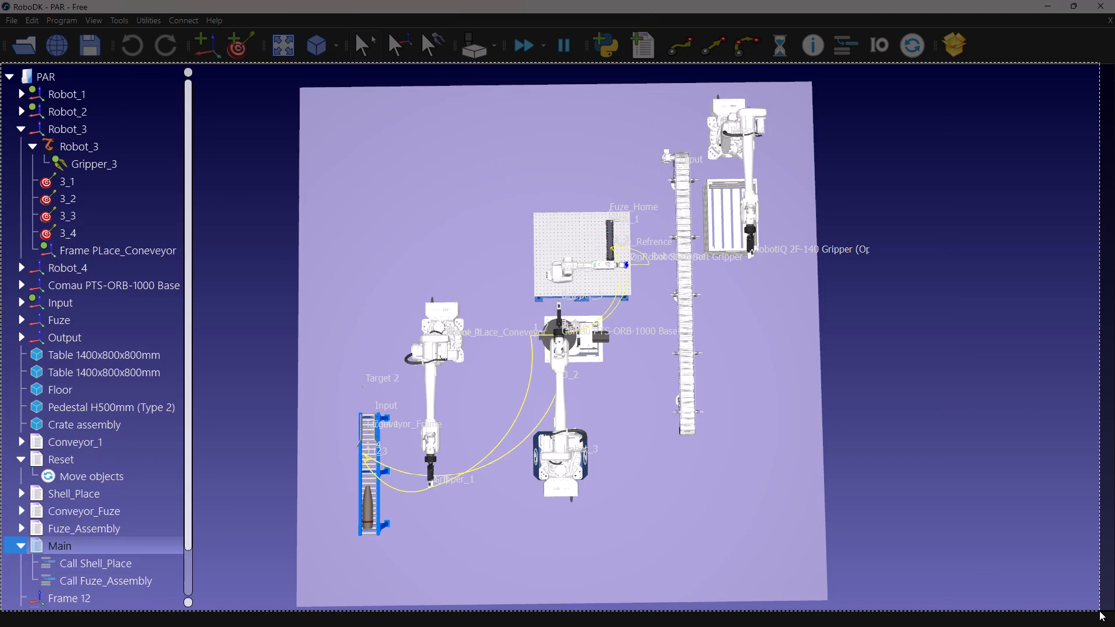
pyautogui.moveTo(1099, 611); pyautogui.dragTo(1107, 607)
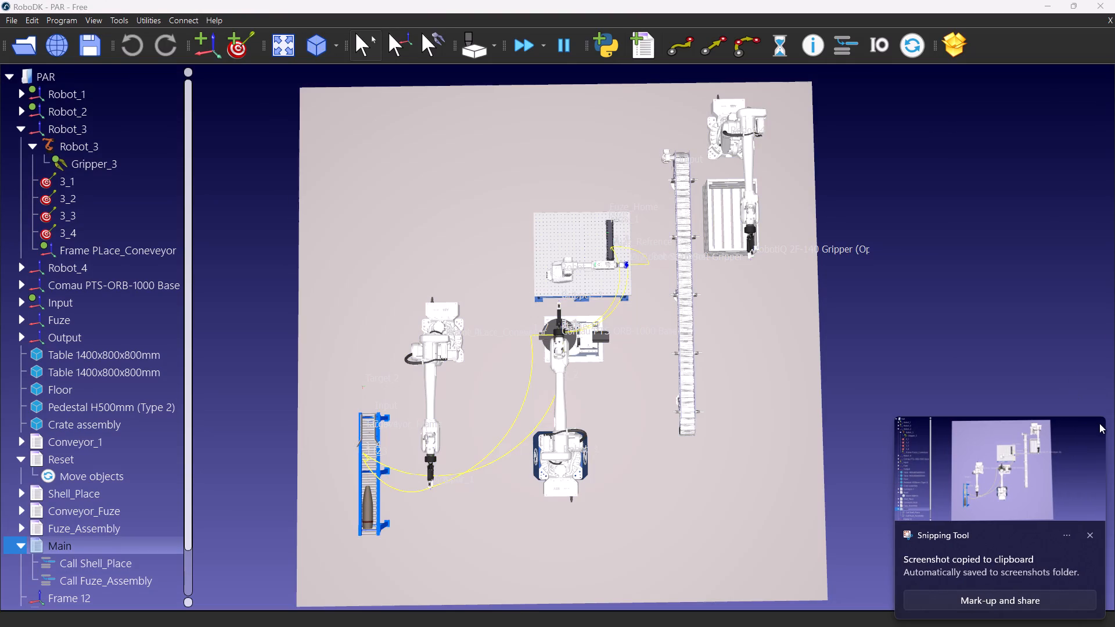
pyautogui.click(1090, 532)
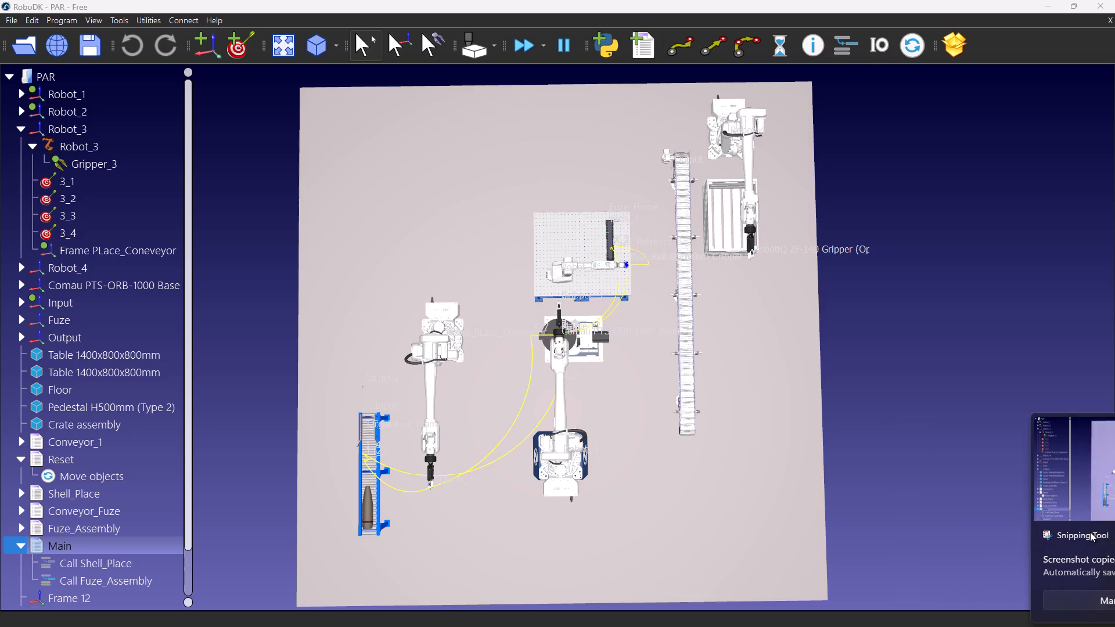
# Capture a screenshot of the station tree and the cell in perspective from the output conveyor side, including the input conveyor and crate.
pyautogui.moveTo(875, 395); pyautogui.dragTo(707, 280, button='right')
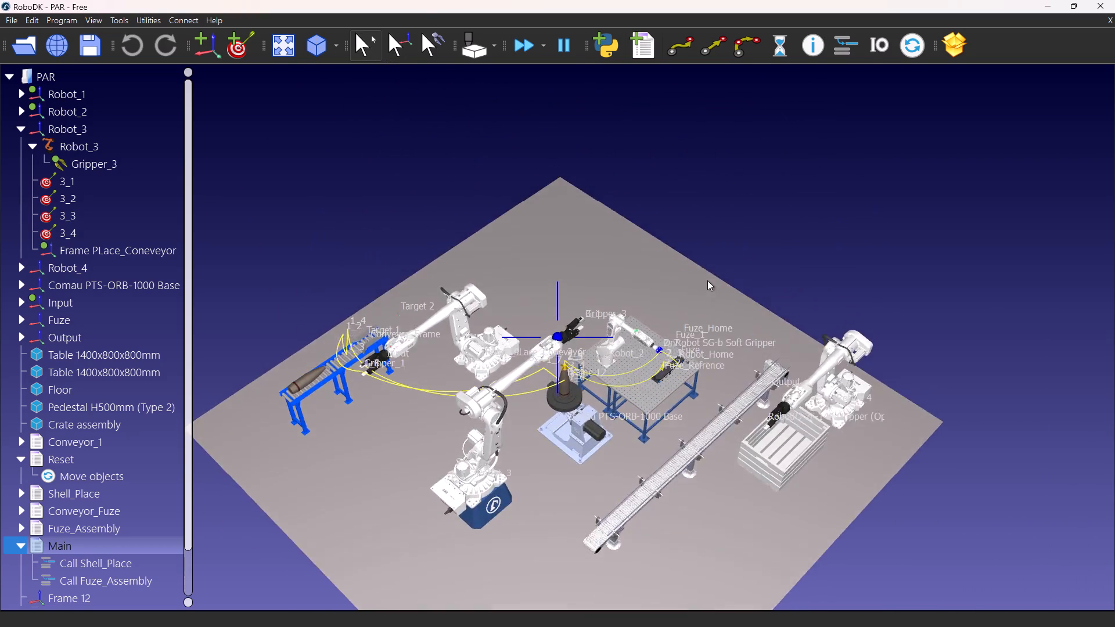
pyautogui.moveTo(707, 280); pyautogui.dragTo(692, 227, button='right')
pyautogui.press('Right')
pyautogui.press('Right')
pyautogui.moveTo(677, 345); pyautogui.dragTo(674, 278, button='middle')
pyautogui.scroll(-1, 674, 279)
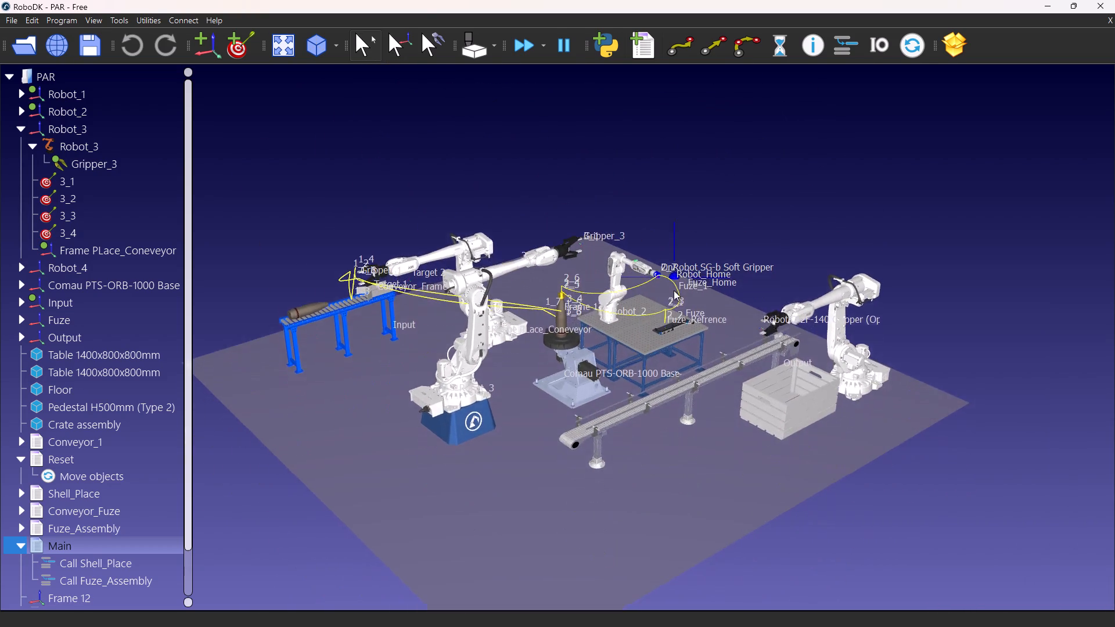
pyautogui.scroll(2, 636, 384)
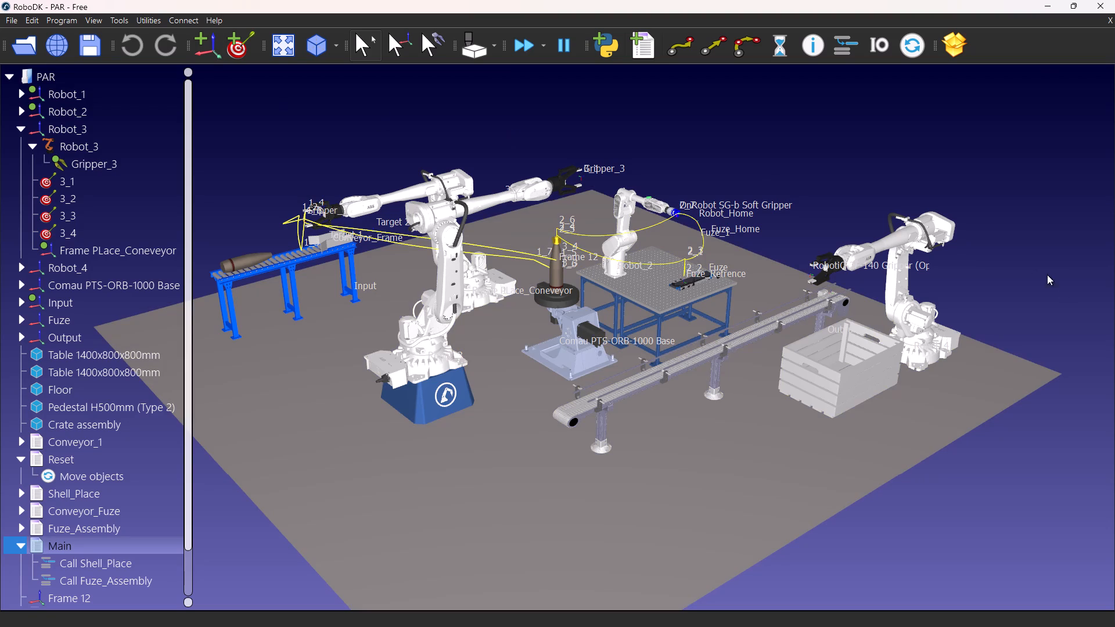
pyautogui.press('Print')
pyautogui.moveTo(0, 63); pyautogui.dragTo(1105, 608)
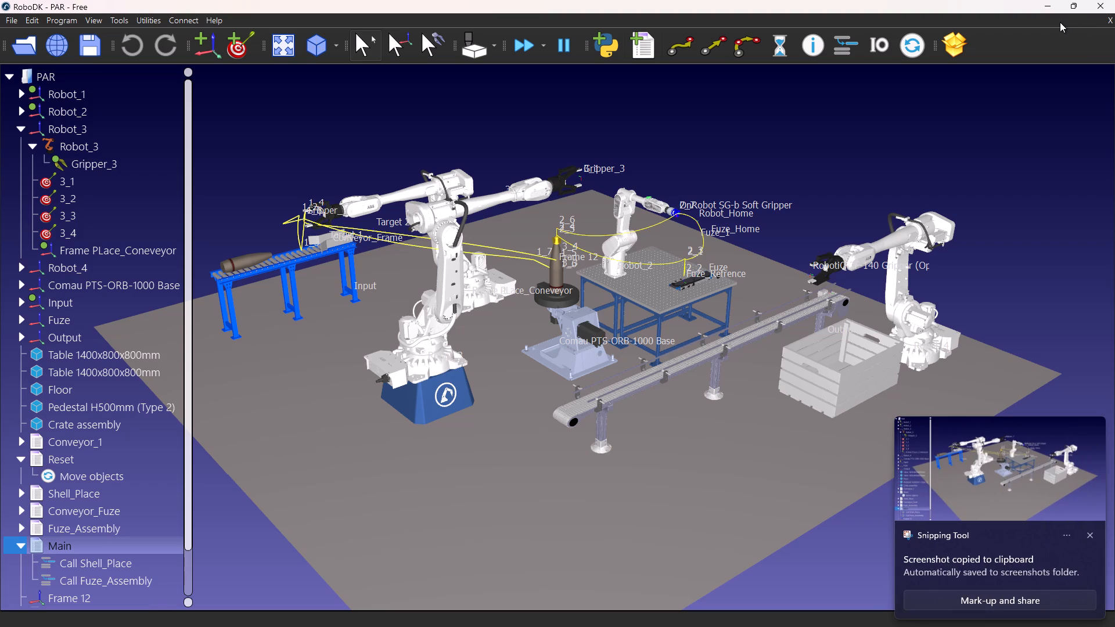
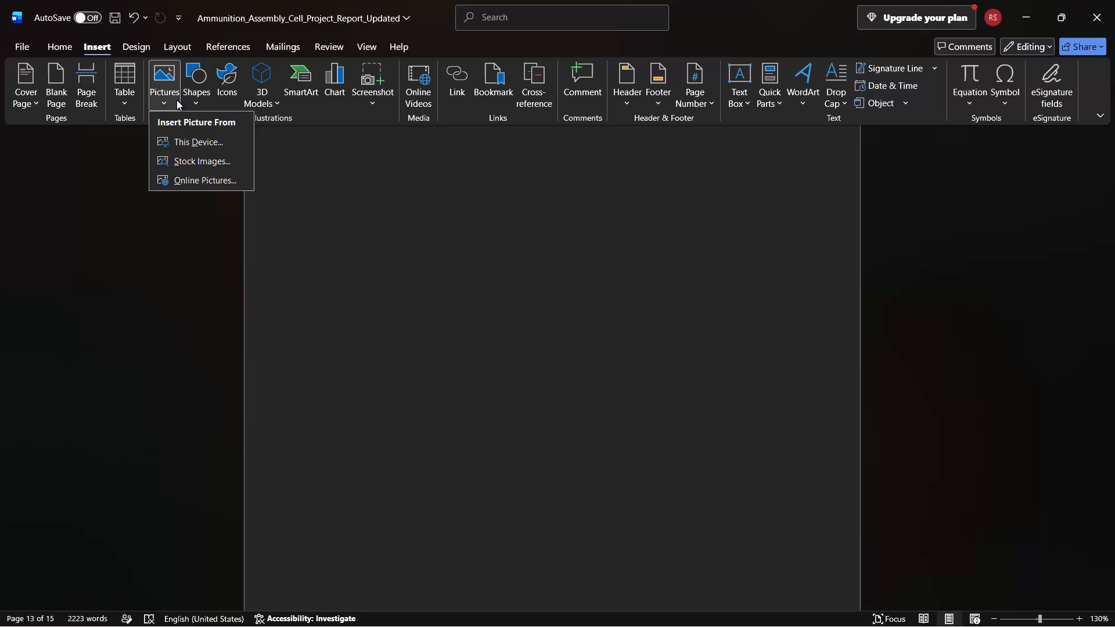
# Insert the four newest cell screenshots from the Gallery, 123840, 123821, 123747 and 123717, before the Appendix of the report.
pyautogui.click(188, 149)
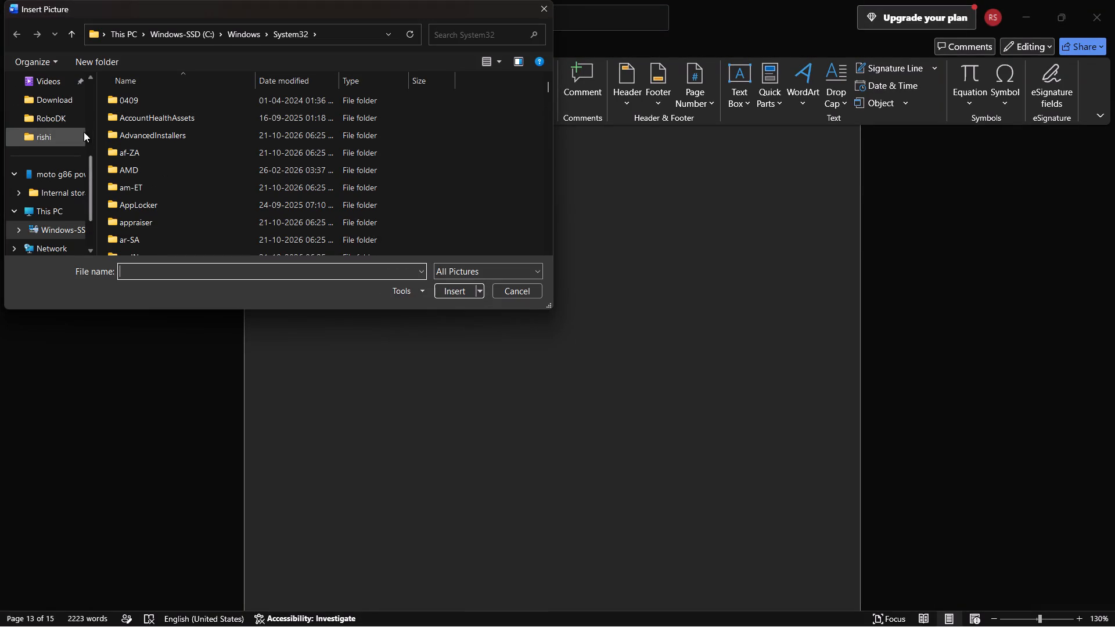
pyautogui.scroll(2, 72, 125)
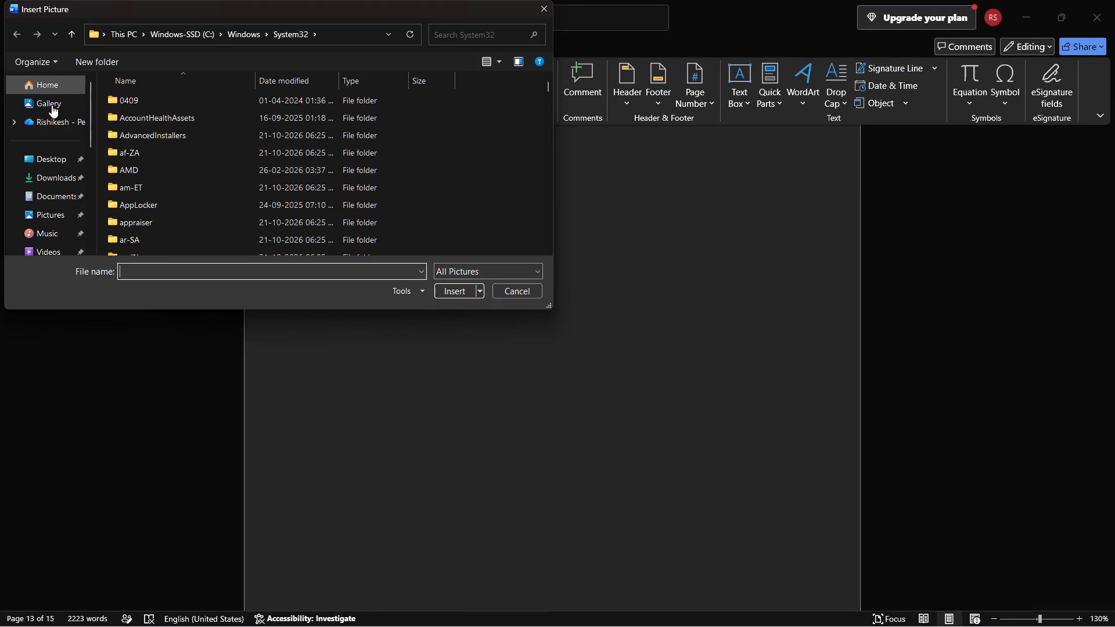
pyautogui.click(52, 105)
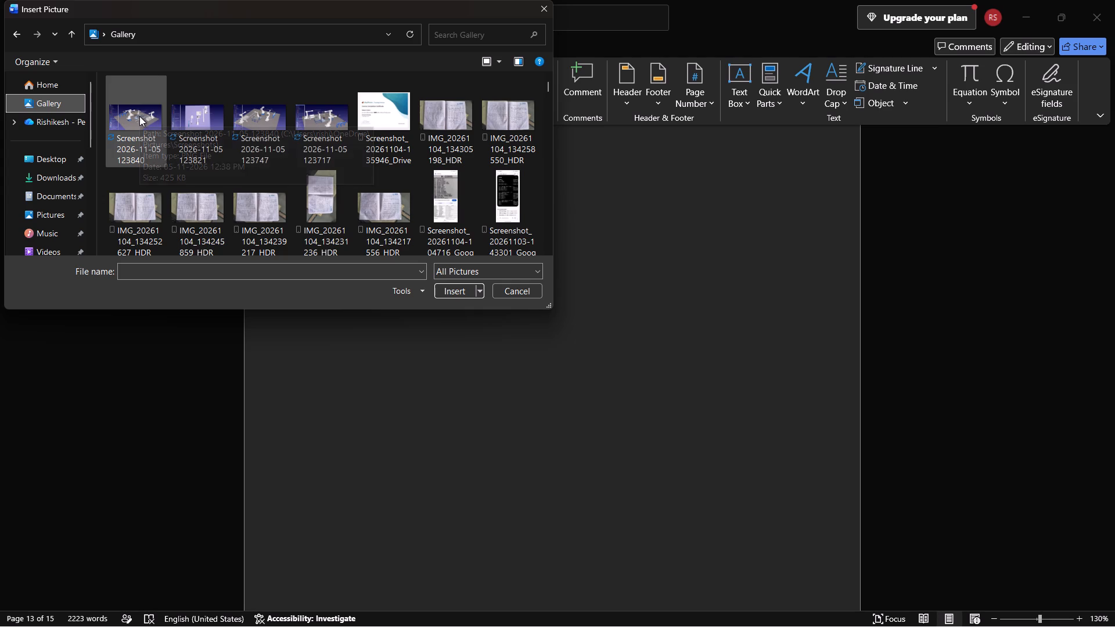
pyautogui.keyDown('ctrl'); pyautogui.click(139, 116); pyautogui.keyUp('ctrl')
pyautogui.keyDown('ctrl'); pyautogui.click(213, 121); pyautogui.keyUp('ctrl')
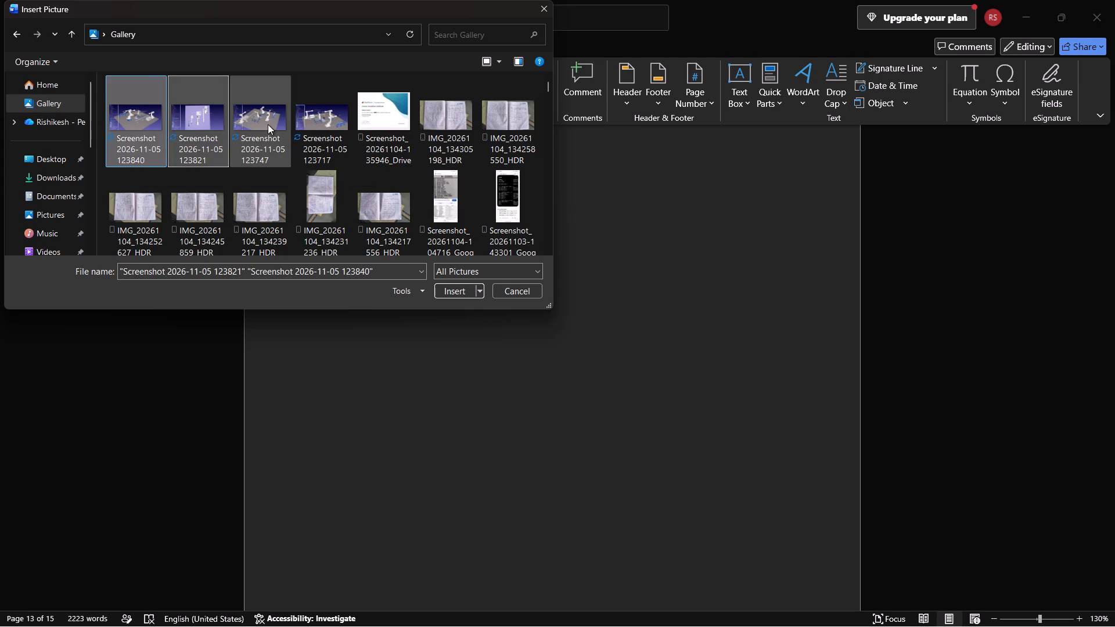
pyautogui.keyDown('ctrl'); pyautogui.click(268, 124); pyautogui.keyUp('ctrl')
pyautogui.keyDown('ctrl'); pyautogui.click(322, 128); pyautogui.keyUp('ctrl')
pyautogui.keyDown('ctrl'); pyautogui.click(322, 128); pyautogui.keyUp('ctrl')
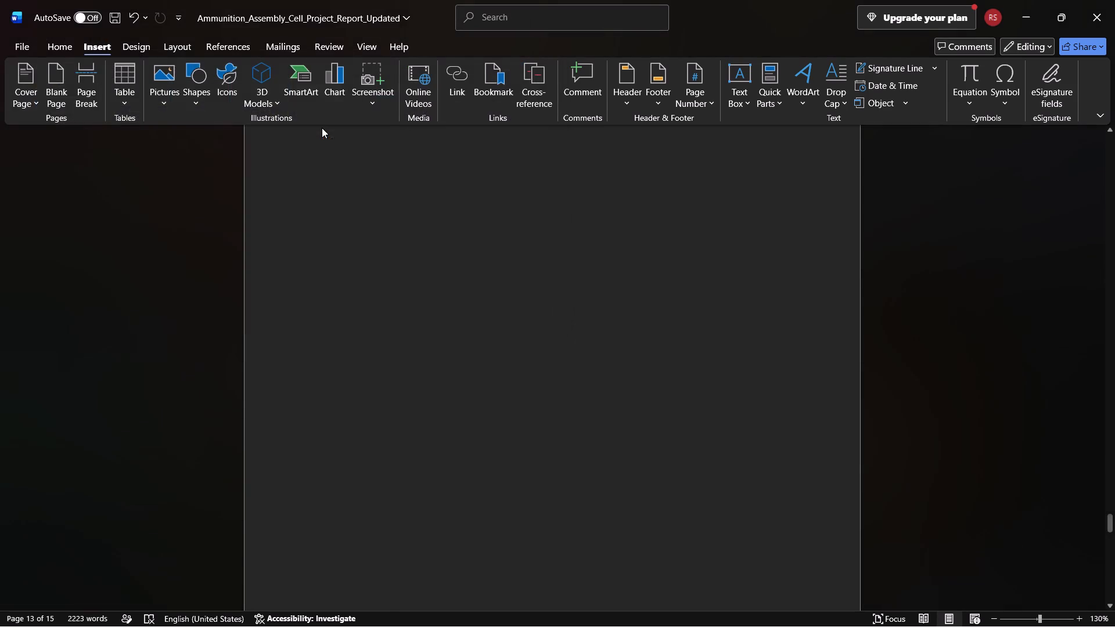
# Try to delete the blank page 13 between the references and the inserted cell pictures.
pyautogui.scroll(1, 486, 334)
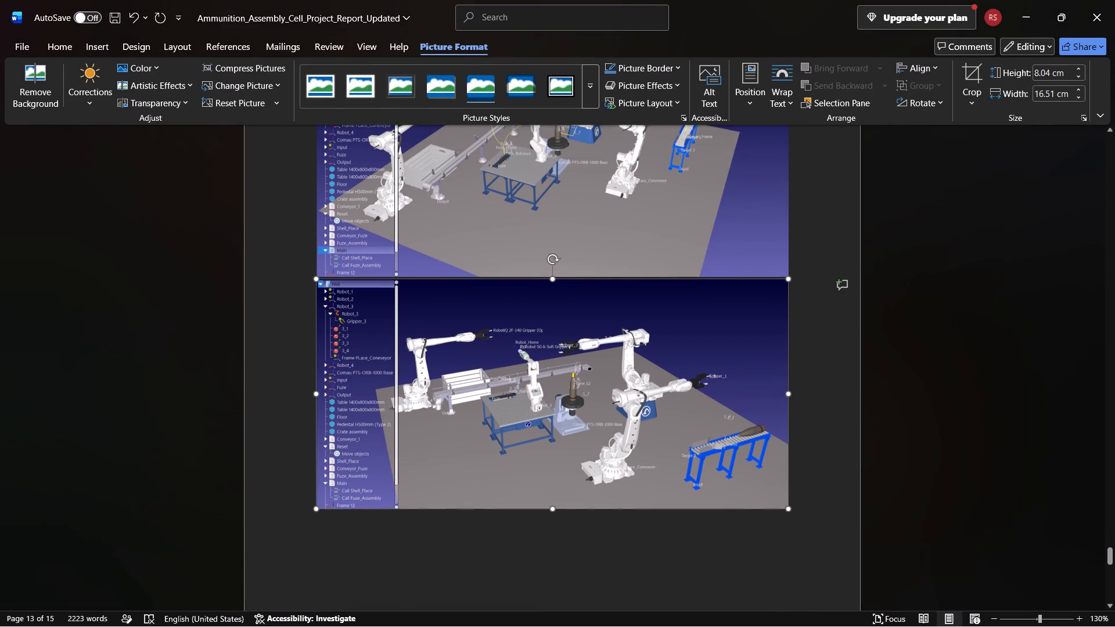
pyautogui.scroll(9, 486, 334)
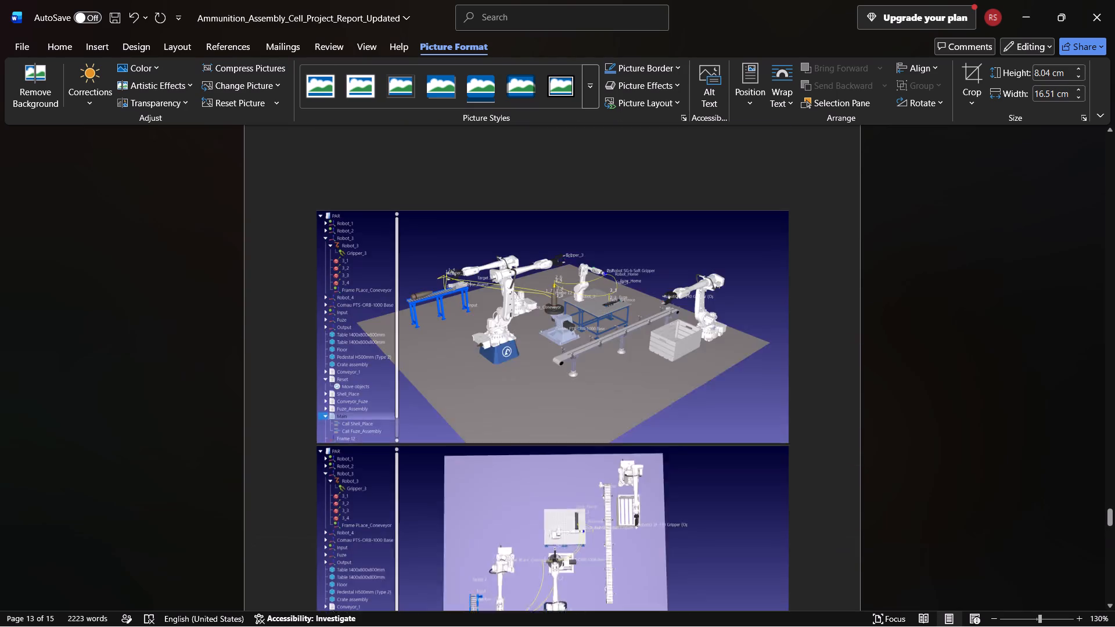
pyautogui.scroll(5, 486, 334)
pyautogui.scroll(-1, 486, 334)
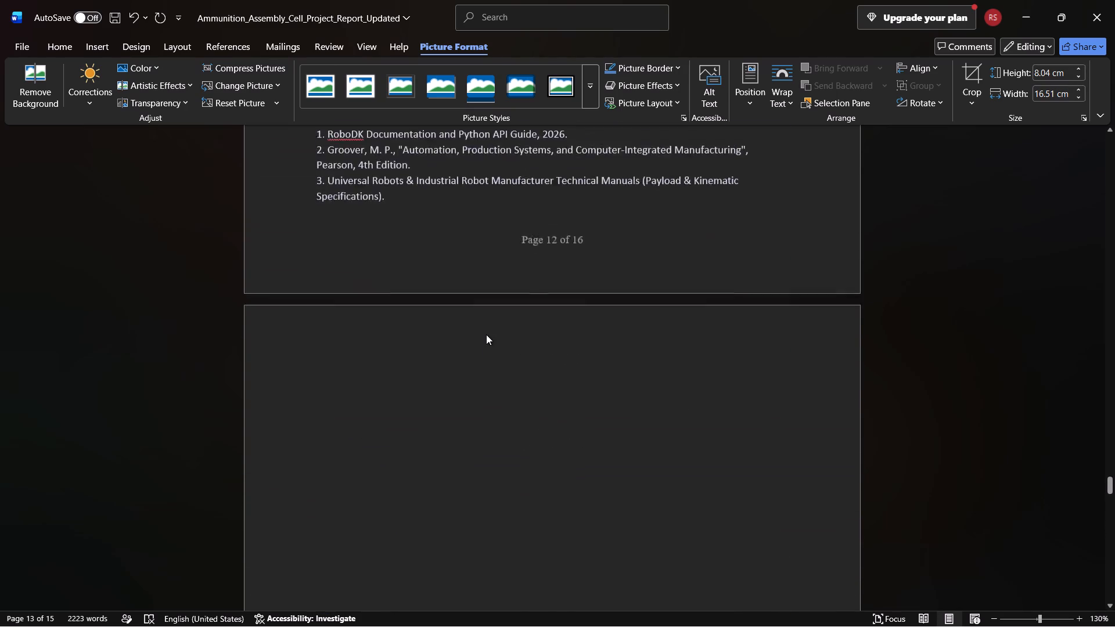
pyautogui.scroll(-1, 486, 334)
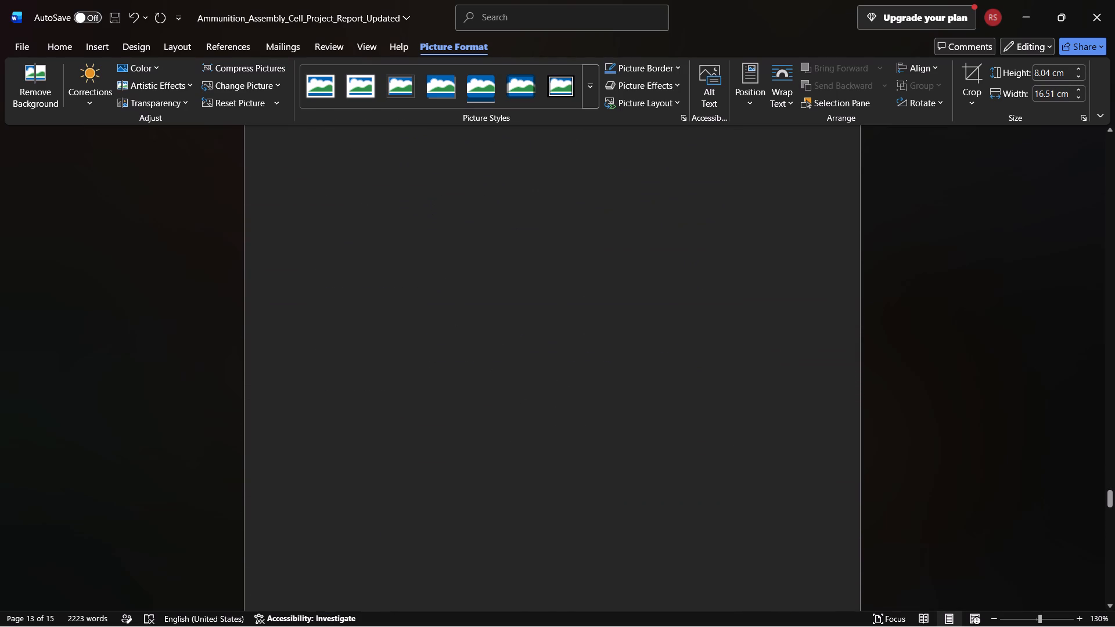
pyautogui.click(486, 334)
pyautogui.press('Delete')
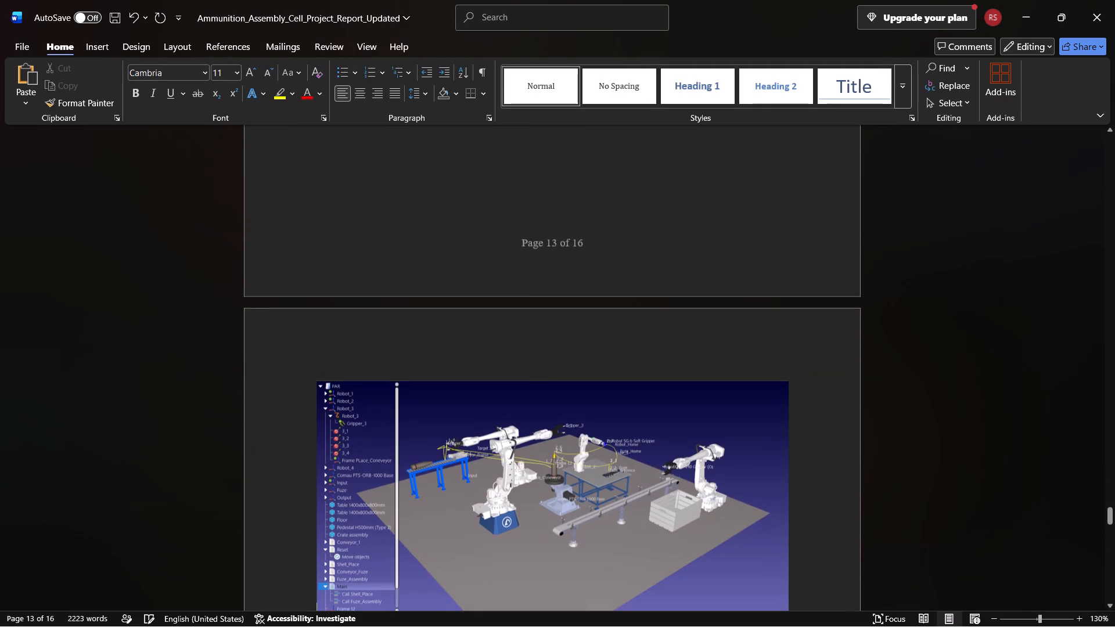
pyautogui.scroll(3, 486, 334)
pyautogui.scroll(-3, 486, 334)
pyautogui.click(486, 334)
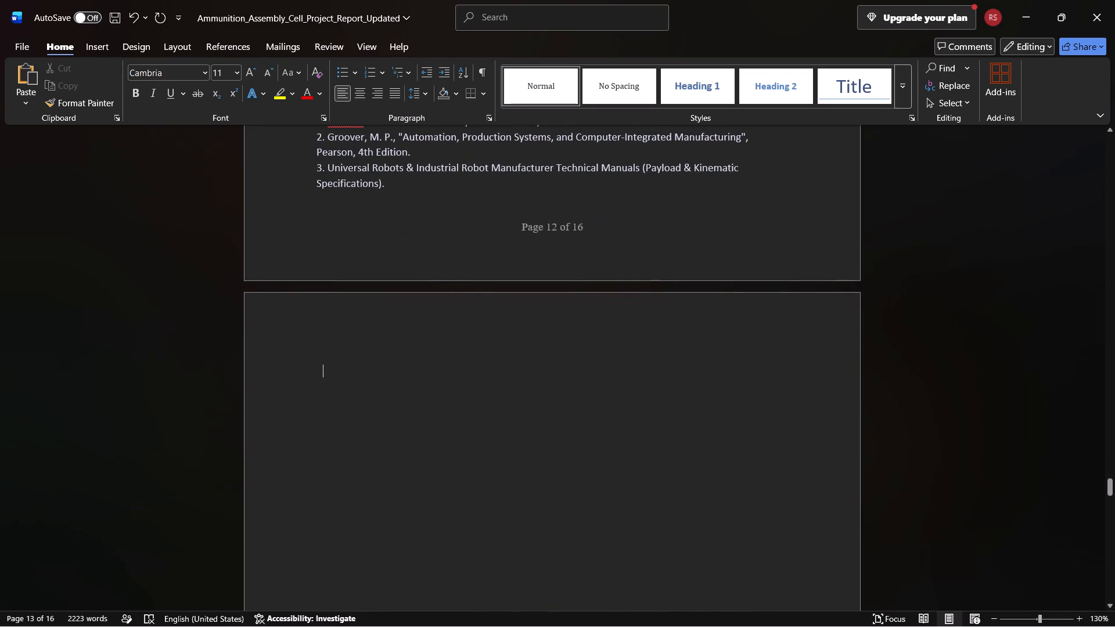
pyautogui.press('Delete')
# On page 15, move the picture showing the yellow robot paths below the picture of the cell without paths.
pyautogui.scroll(6, 486, 334)
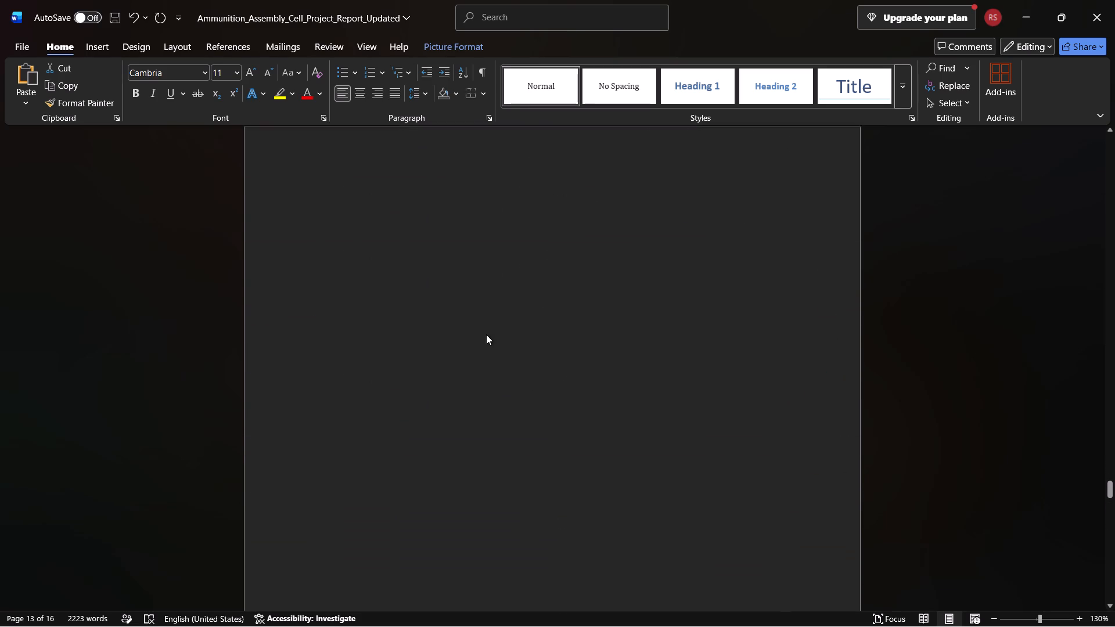
pyautogui.scroll(1, 486, 334)
pyautogui.scroll(-2, 486, 334)
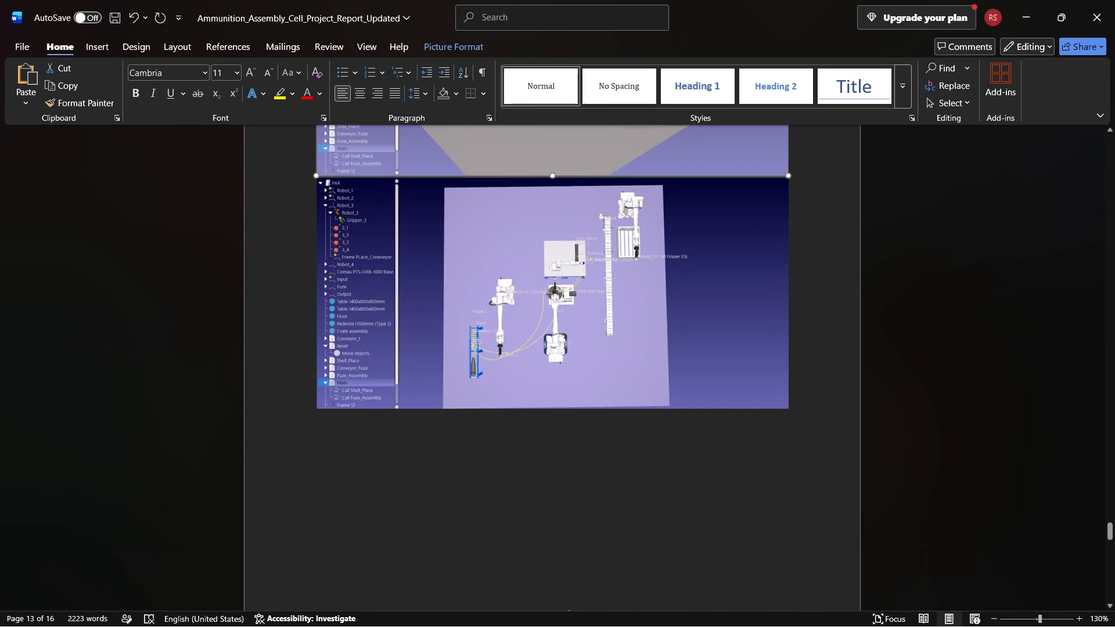
pyautogui.scroll(-5, 486, 334)
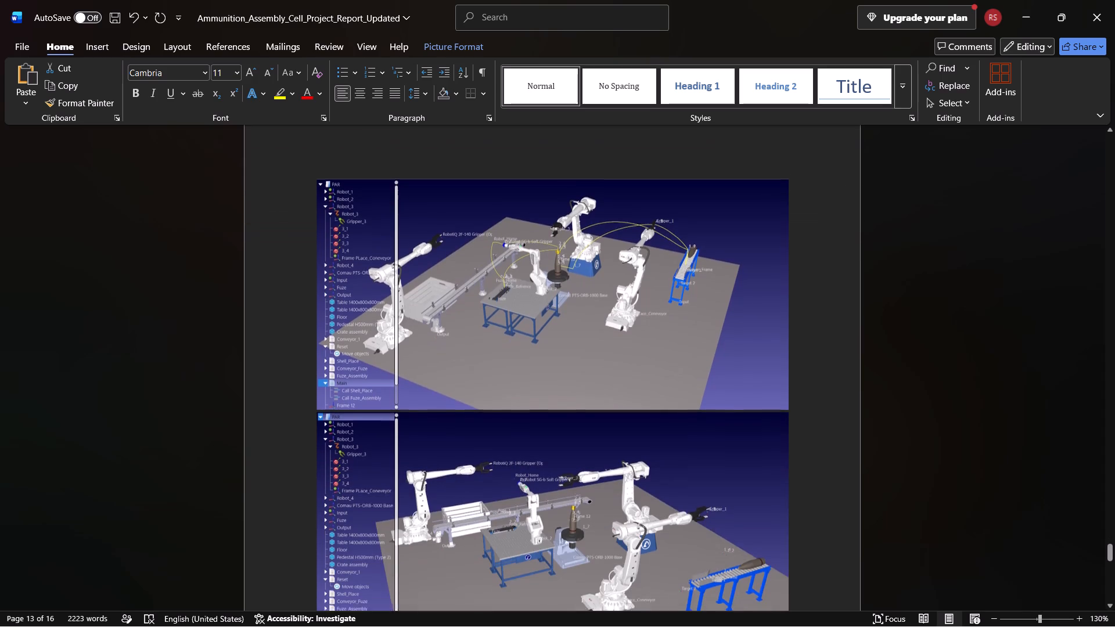
pyautogui.scroll(-2, 486, 334)
pyautogui.click(561, 273)
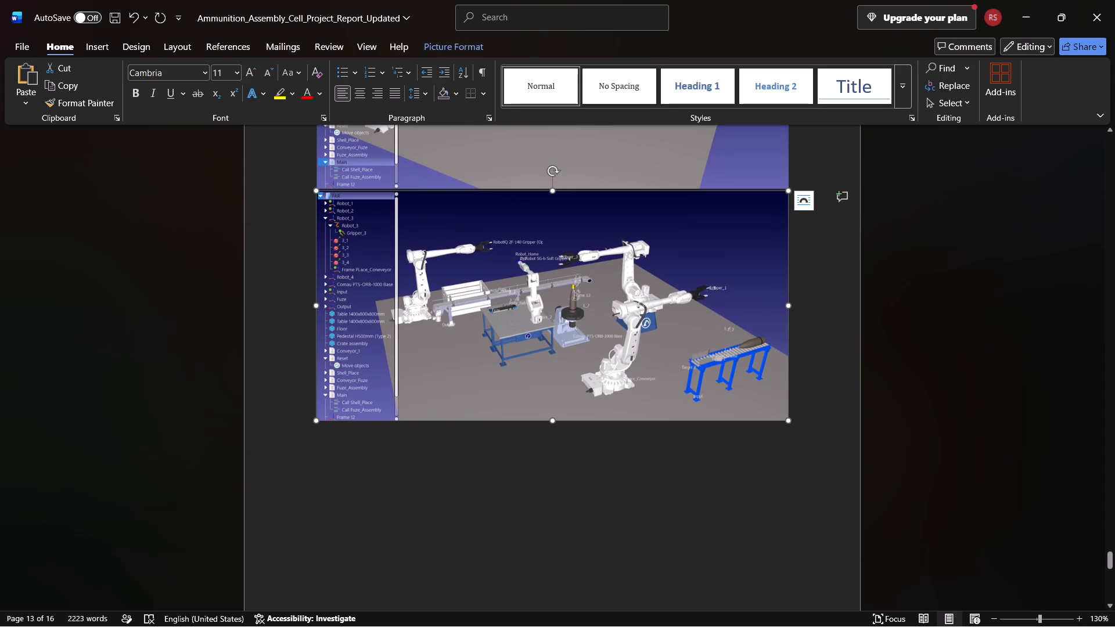
pyautogui.moveTo(561, 273); pyautogui.dragTo(567, 316)
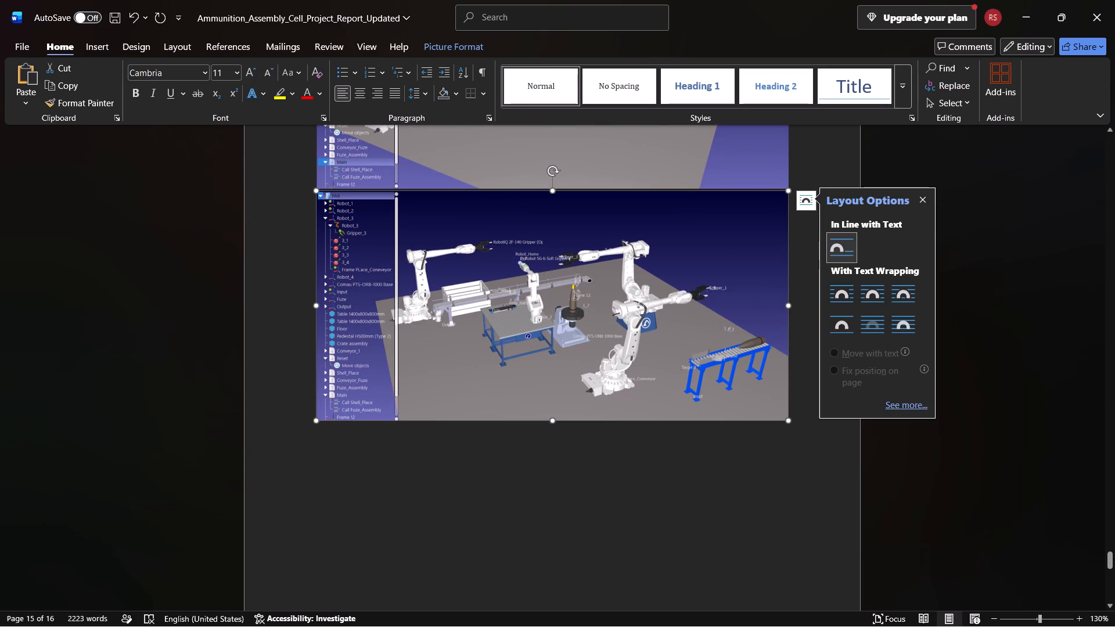
pyautogui.click(921, 198)
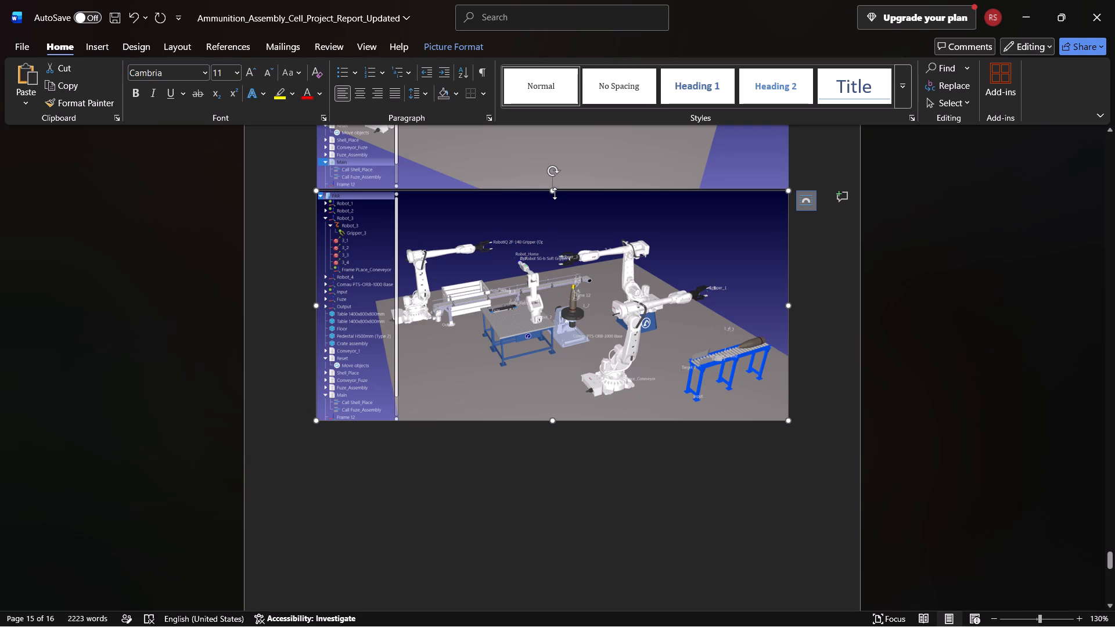
pyautogui.moveTo(559, 183); pyautogui.dragTo(564, 205)
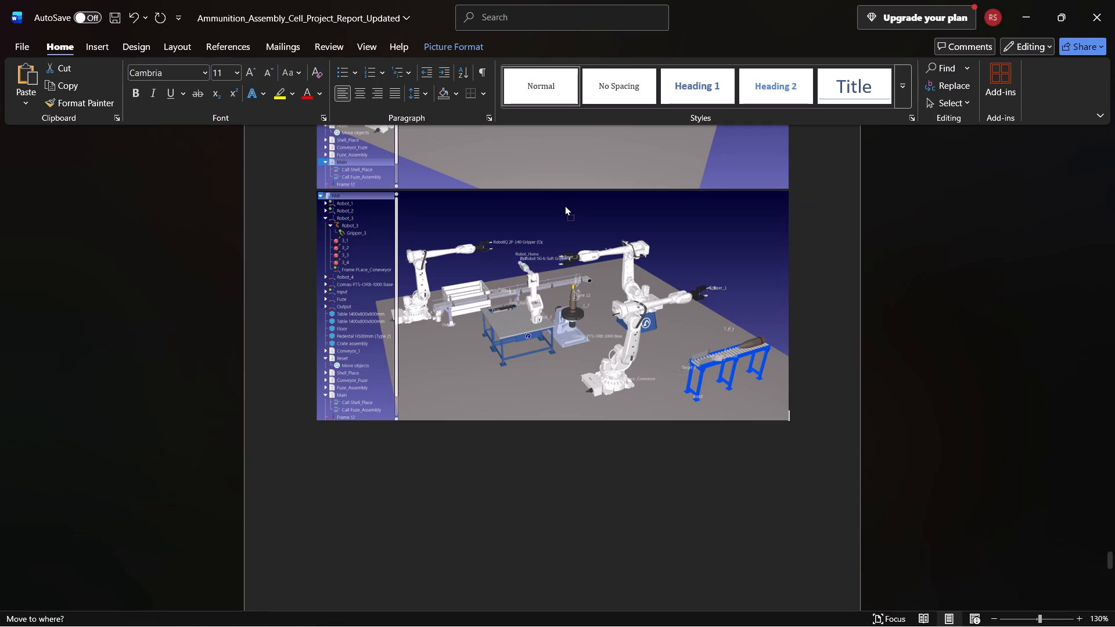
pyautogui.moveTo(564, 205); pyautogui.dragTo(575, 285)
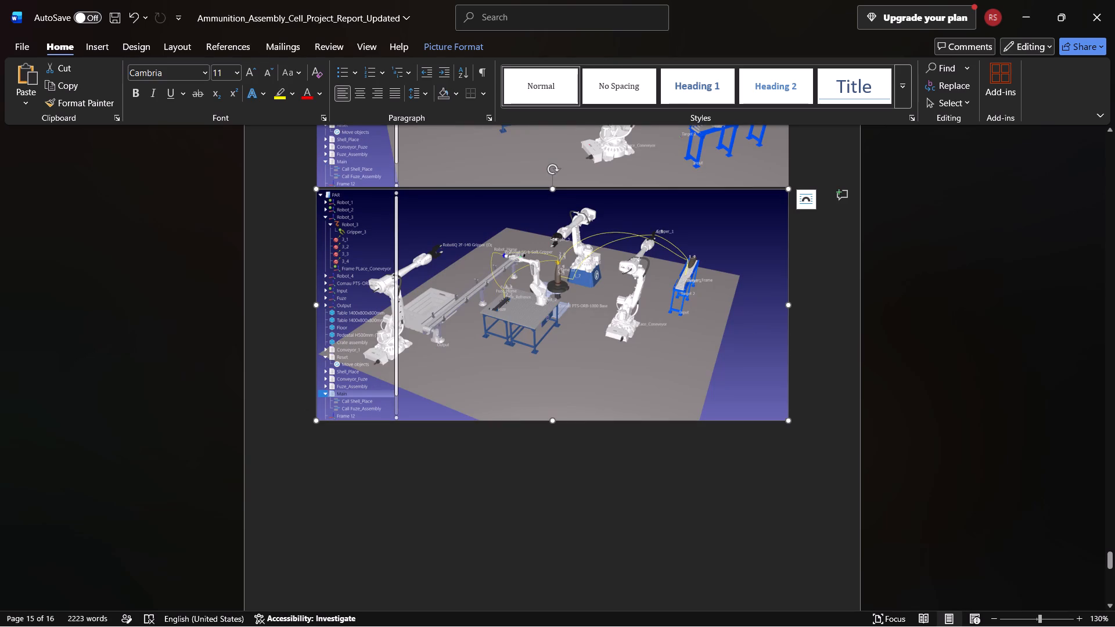
pyautogui.click(922, 278)
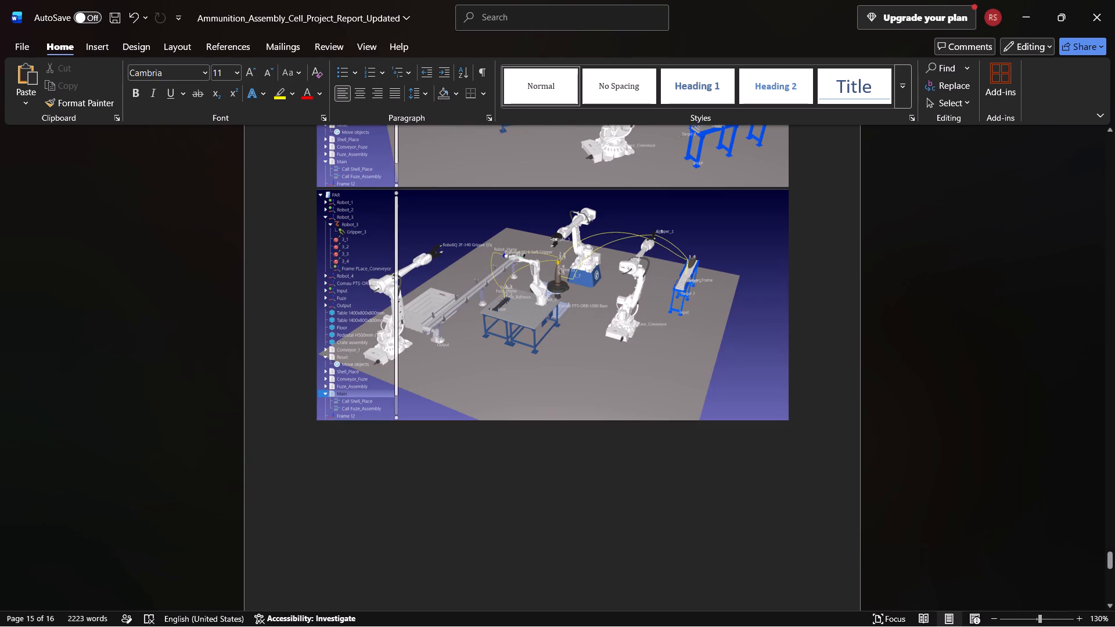
# Go to the blank page 13 through the page thumbnails, delete it, and hide the thumbnails again.
pyautogui.scroll(4, 641, 358)
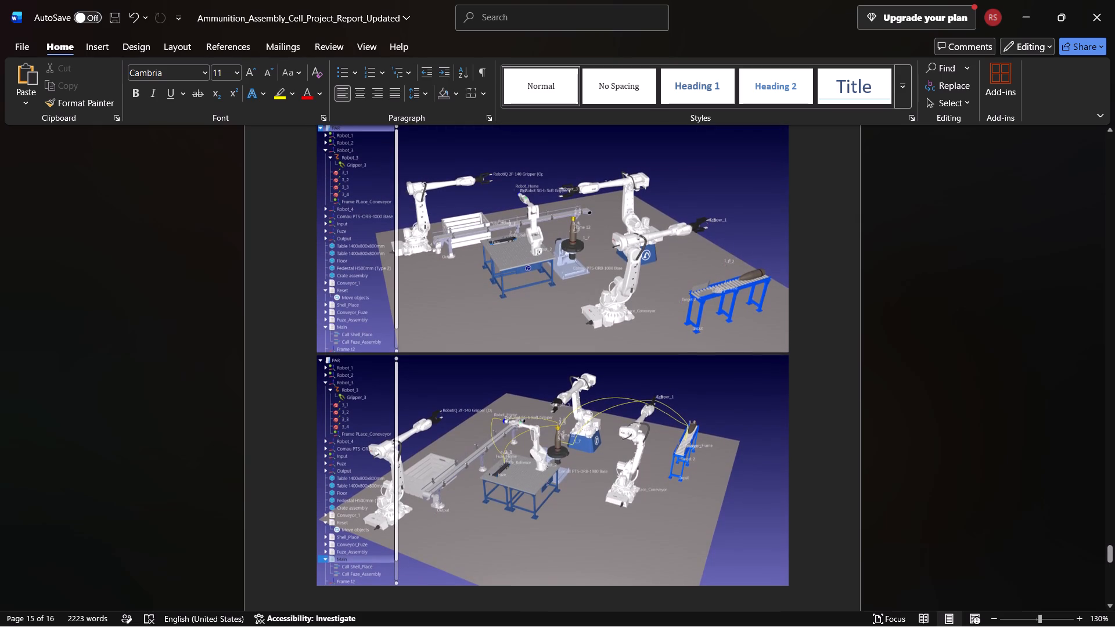
pyautogui.scroll(3, 641, 358)
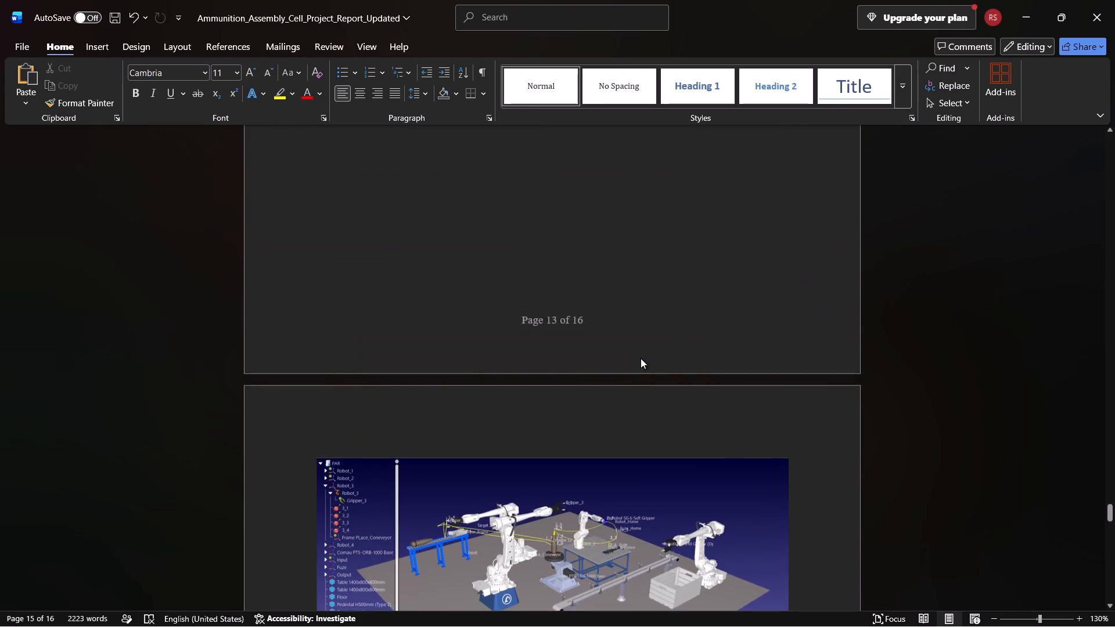
pyautogui.scroll(3, 641, 358)
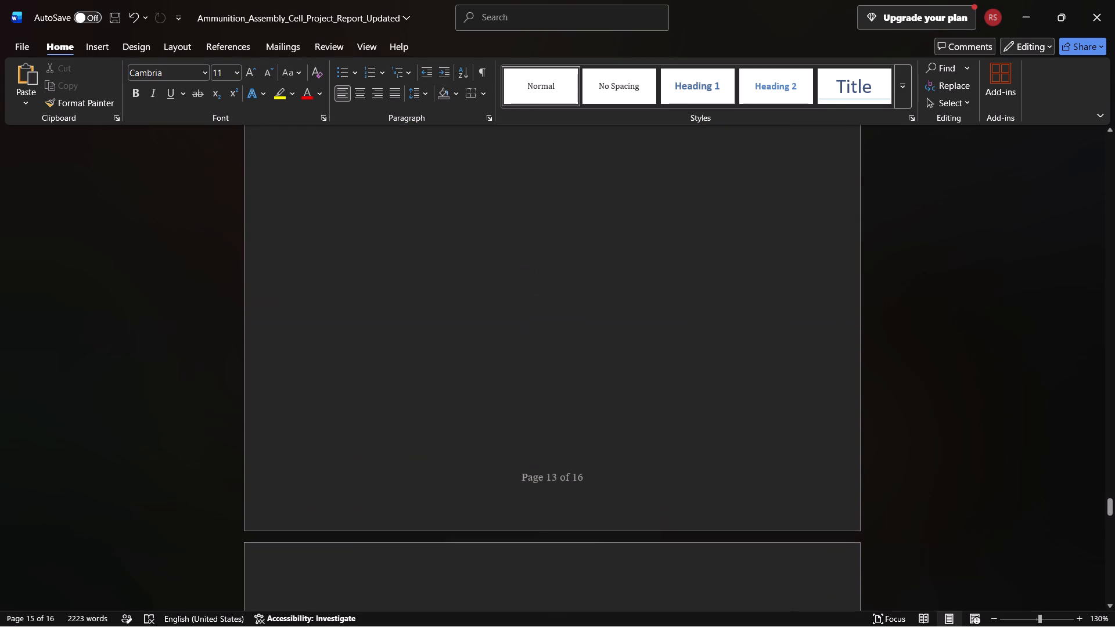
pyautogui.scroll(-8, 641, 358)
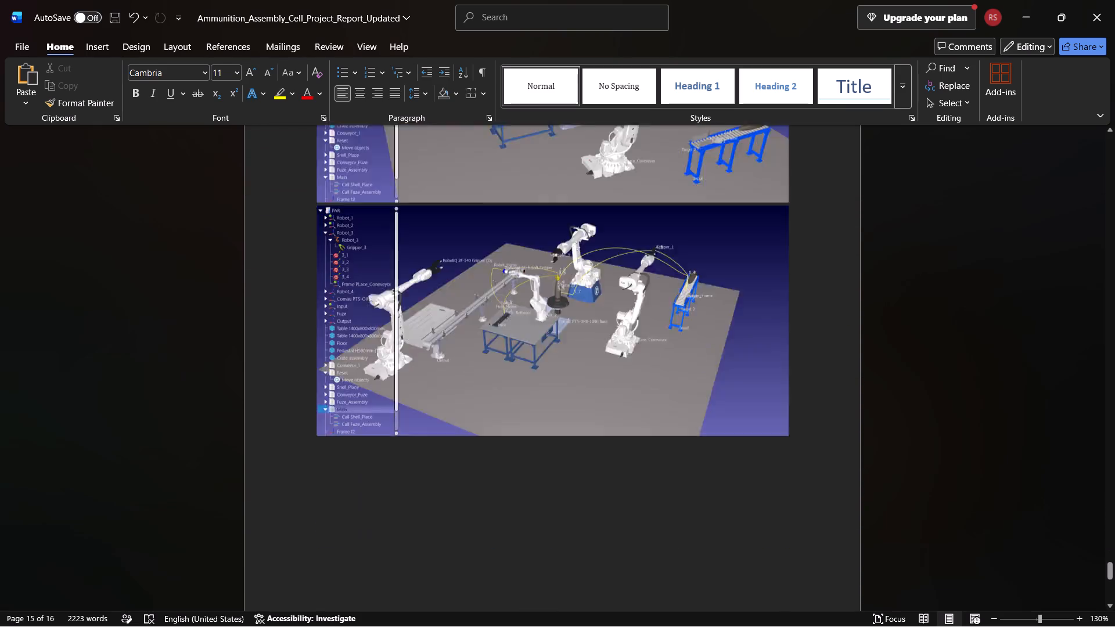
pyautogui.scroll(-1, 641, 358)
pyautogui.scroll(4, 641, 358)
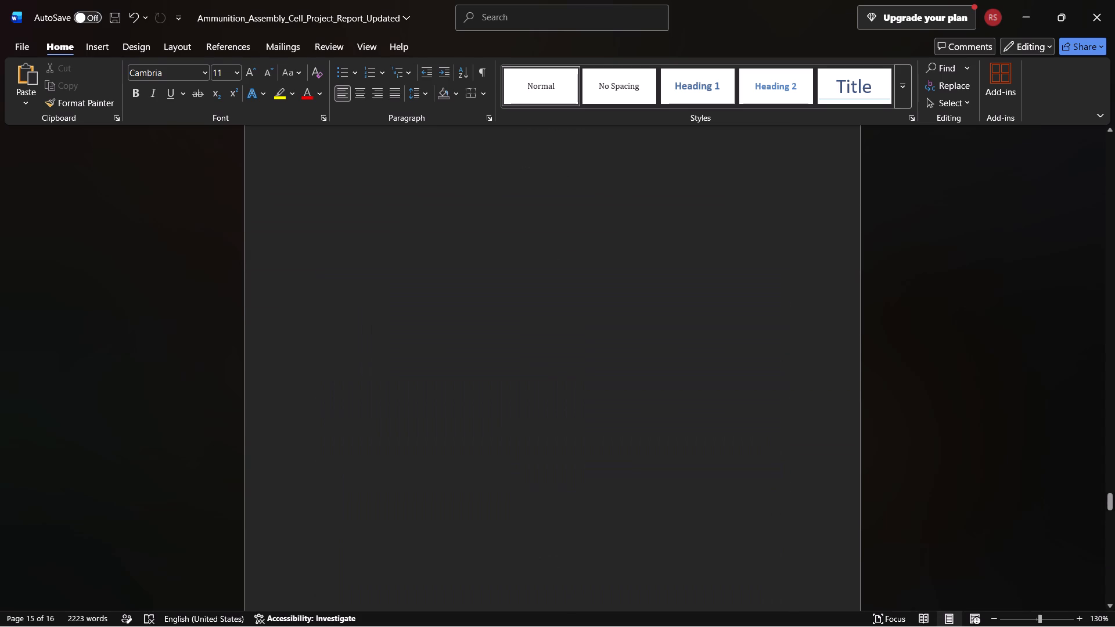
pyautogui.click(49, 621)
pyautogui.scroll(-2, 51, 502)
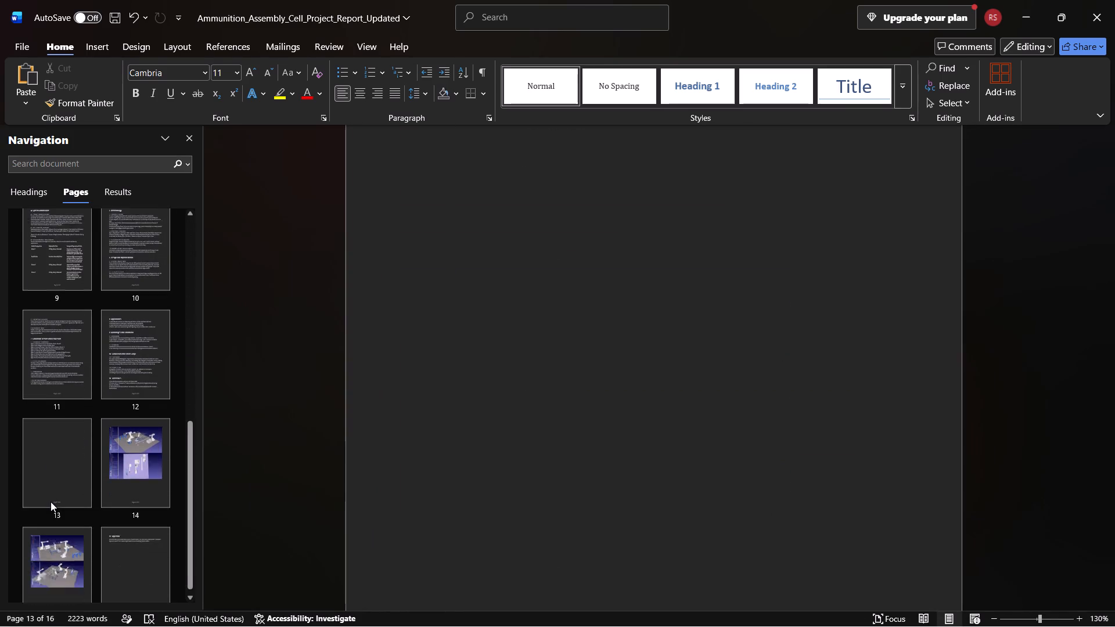
pyautogui.scroll(-2, 51, 502)
pyautogui.click(46, 450)
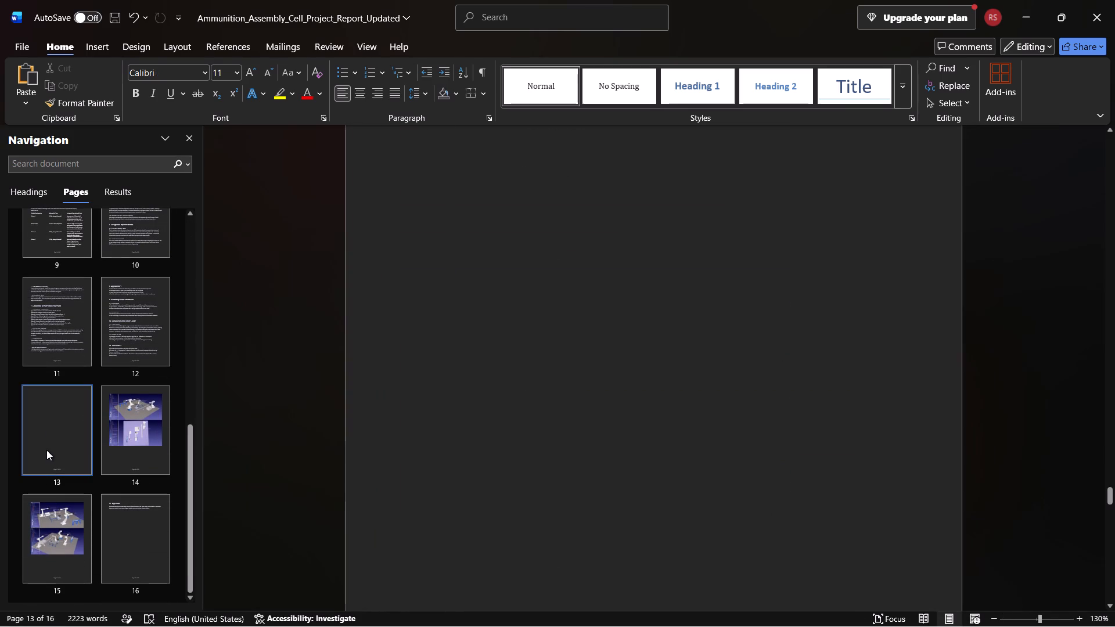
pyautogui.press('Delete')
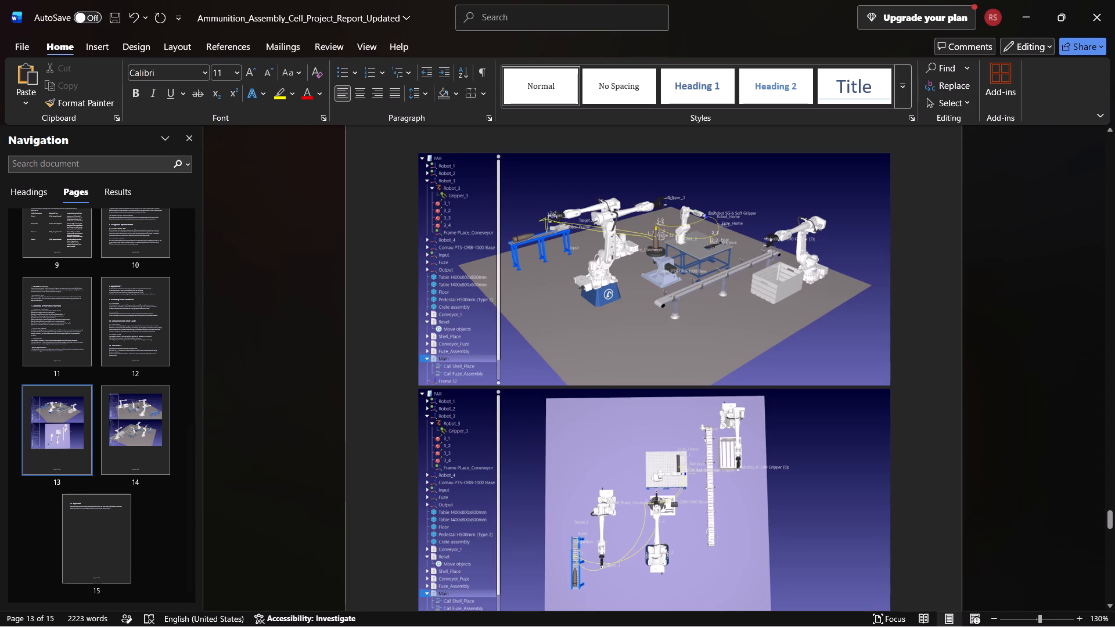
pyautogui.click(287, 439)
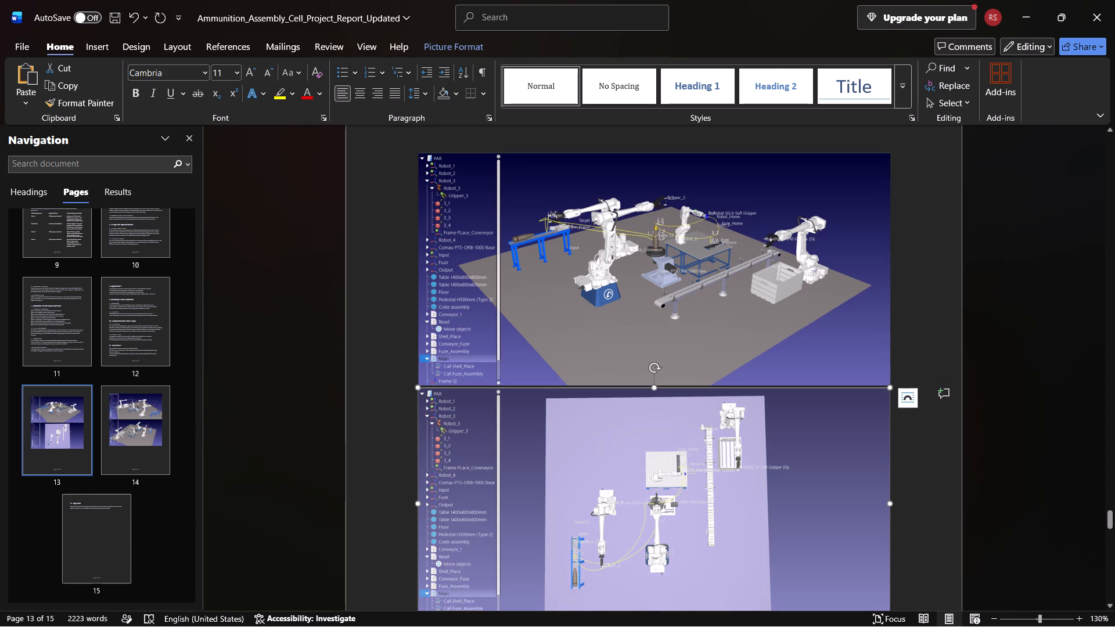
pyautogui.click(193, 135)
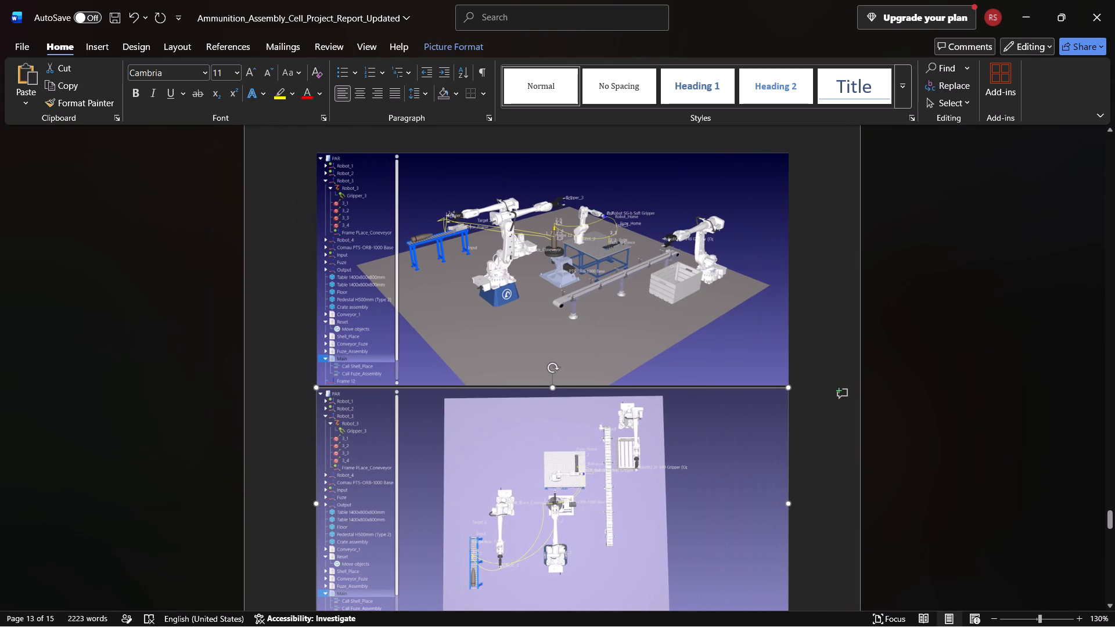
# Review the report from the inserted cell pictures on page 13 back to the title page.
pyautogui.scroll(-1, 346, 218)
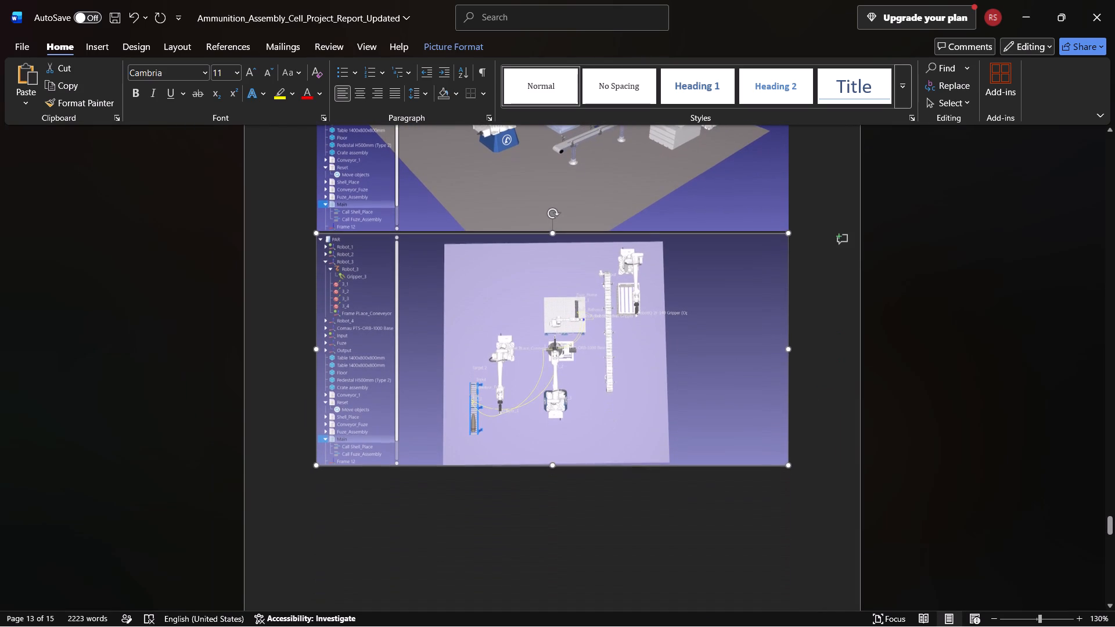
pyautogui.scroll(-1, 346, 218)
pyautogui.click(277, 290)
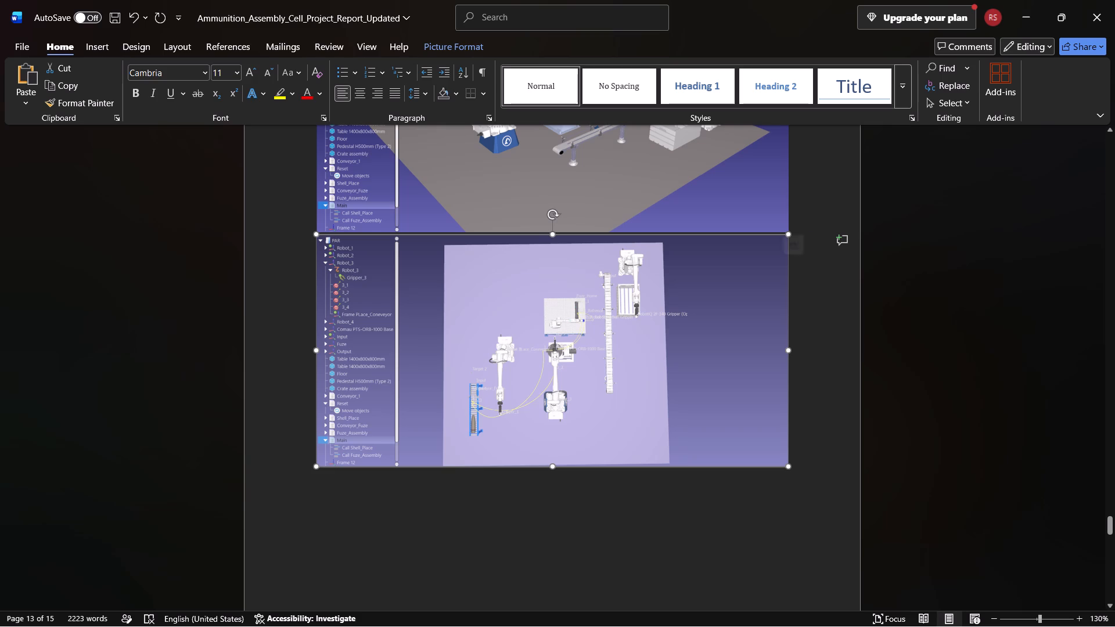
pyautogui.click(596, 560)
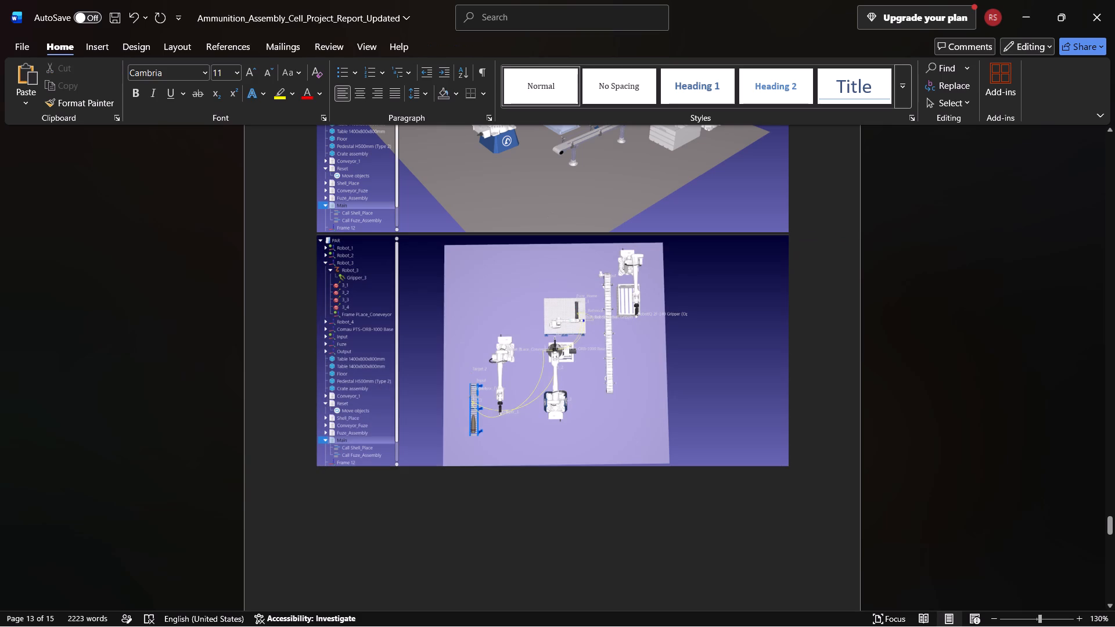
pyautogui.scroll(7, 596, 560)
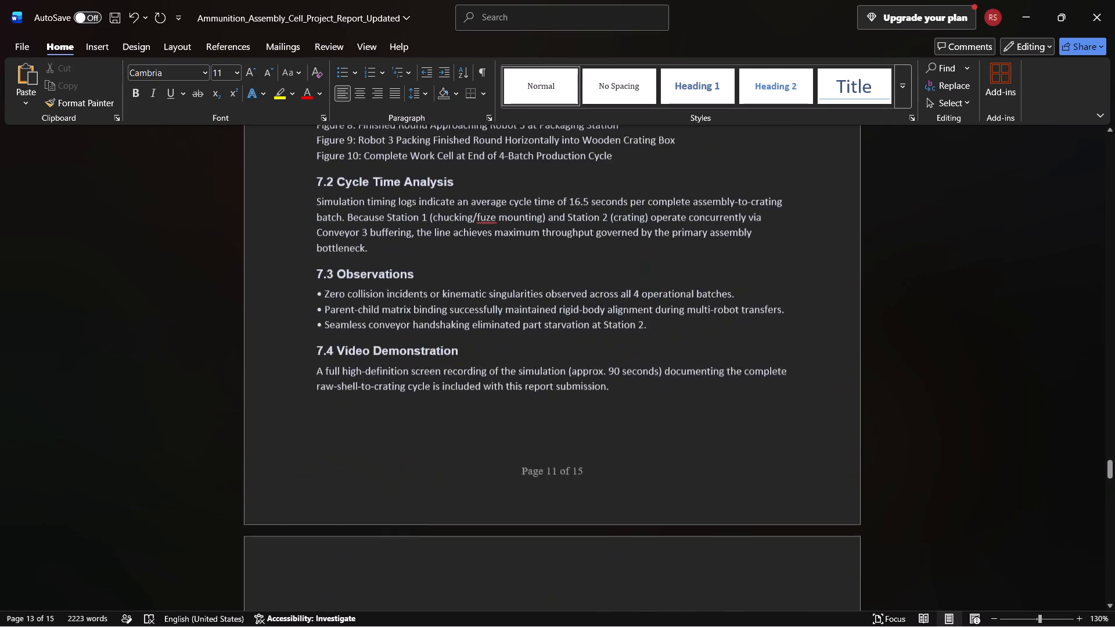
pyautogui.scroll(10, 596, 560)
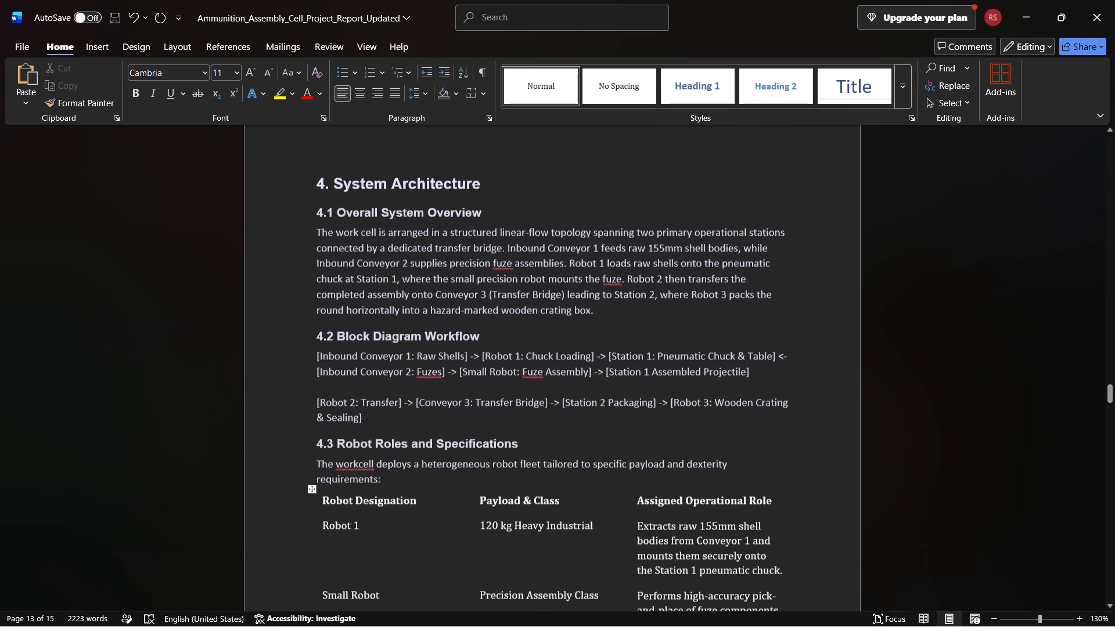
pyautogui.scroll(7, 596, 560)
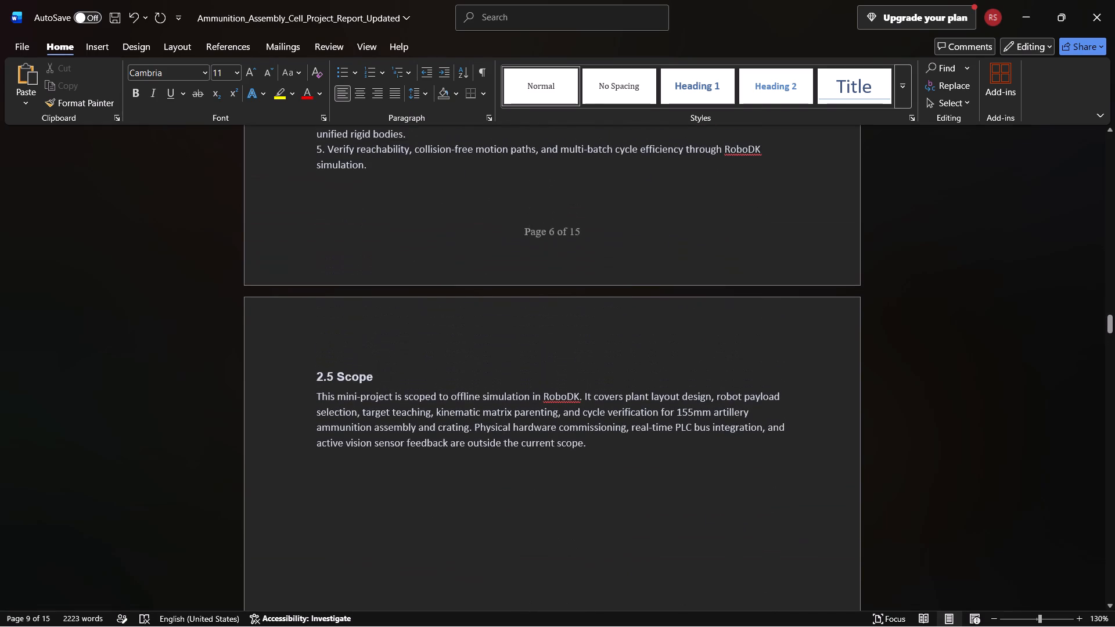
pyautogui.scroll(20, 596, 560)
pyautogui.scroll(6, 596, 560)
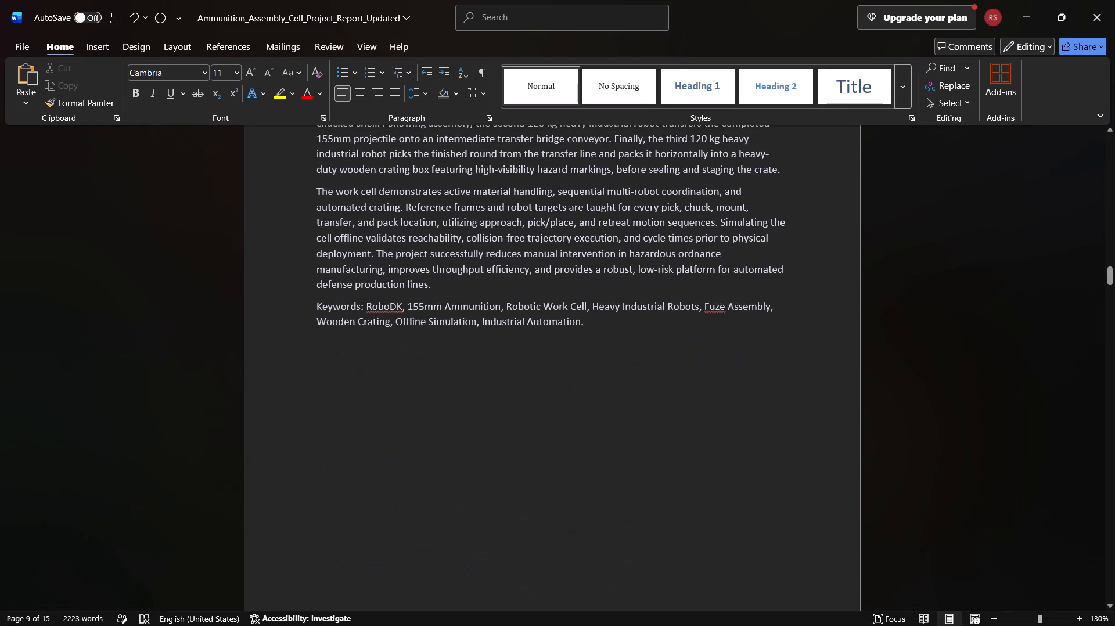
pyautogui.scroll(19, 596, 560)
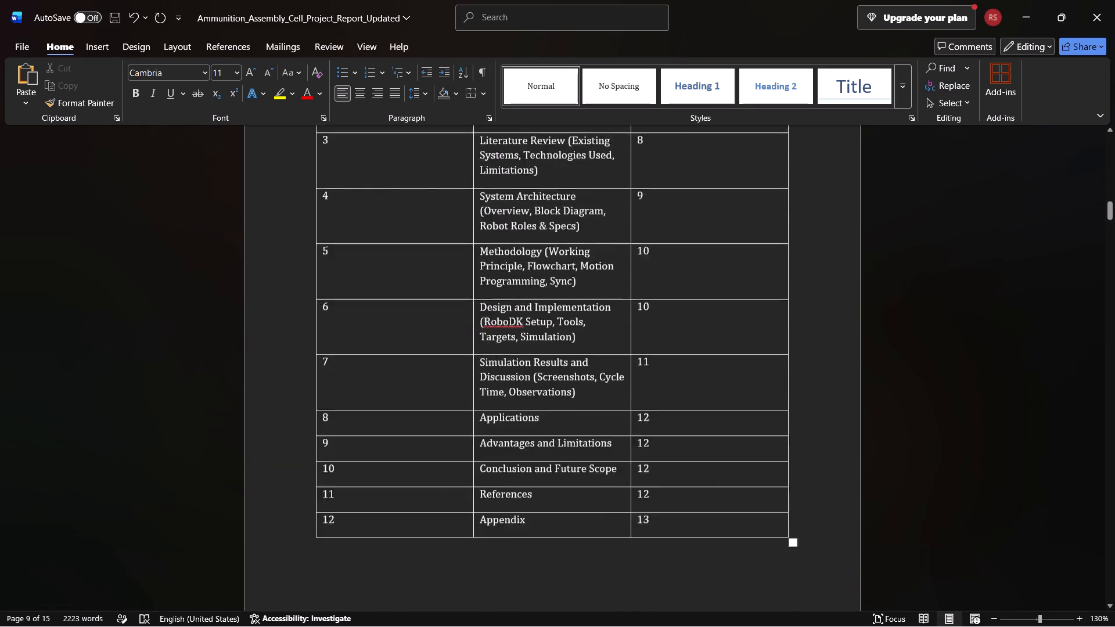
pyautogui.scroll(20, 596, 560)
pyautogui.scroll(20, 596, 560)
pyautogui.scroll(13, 596, 560)
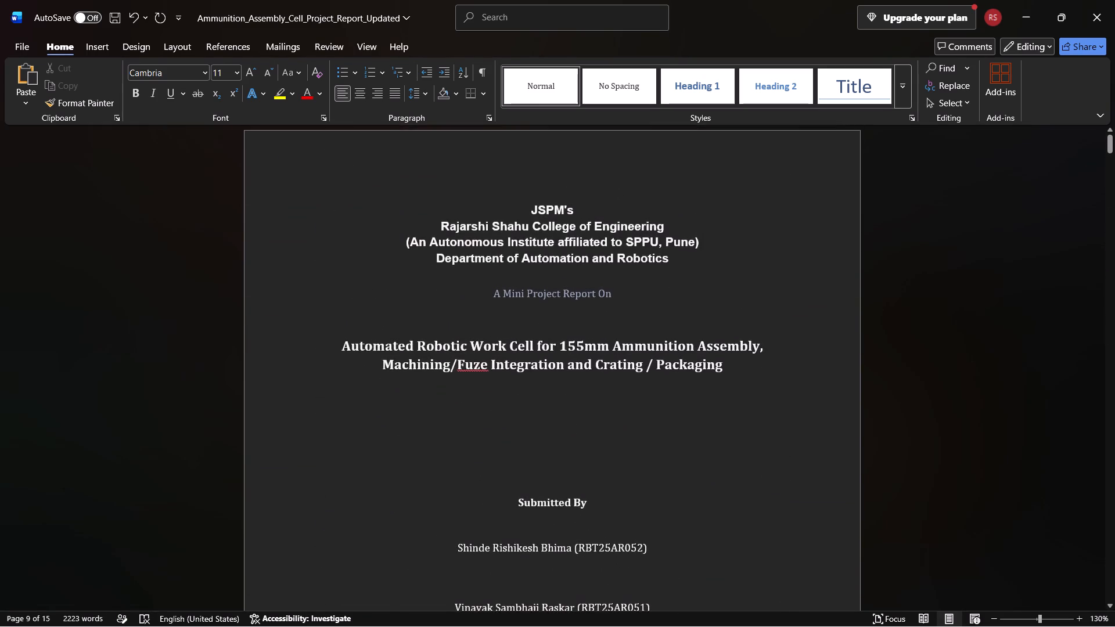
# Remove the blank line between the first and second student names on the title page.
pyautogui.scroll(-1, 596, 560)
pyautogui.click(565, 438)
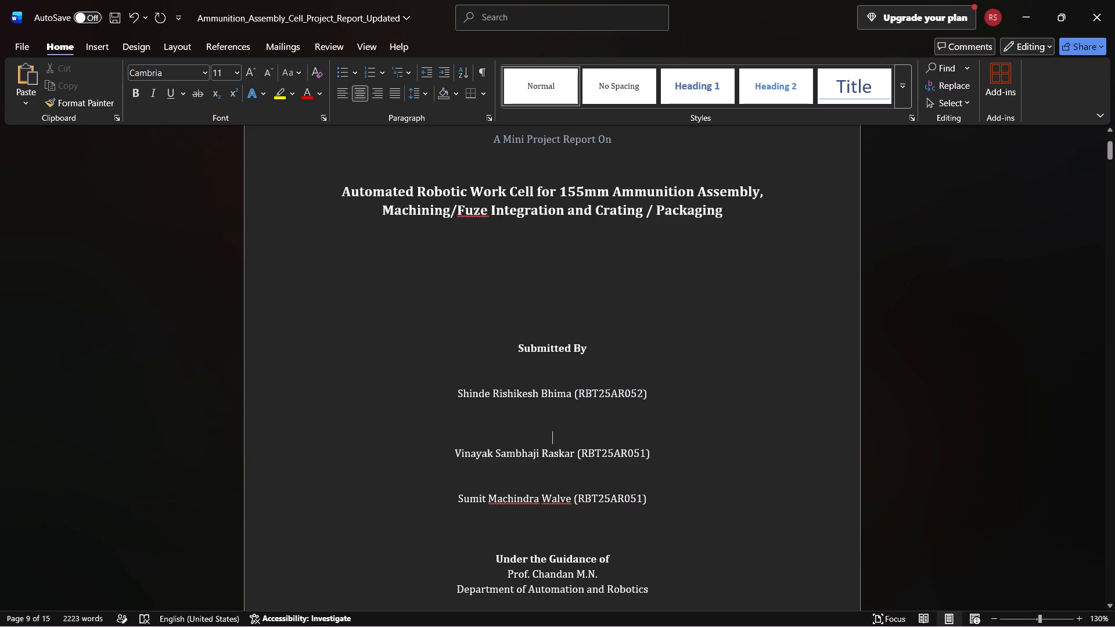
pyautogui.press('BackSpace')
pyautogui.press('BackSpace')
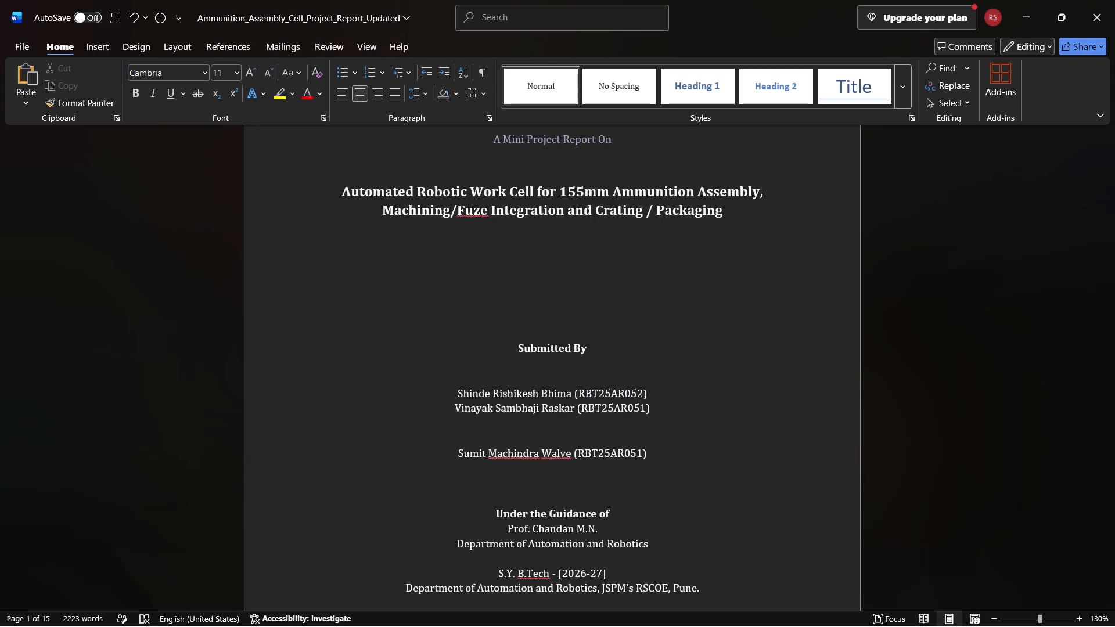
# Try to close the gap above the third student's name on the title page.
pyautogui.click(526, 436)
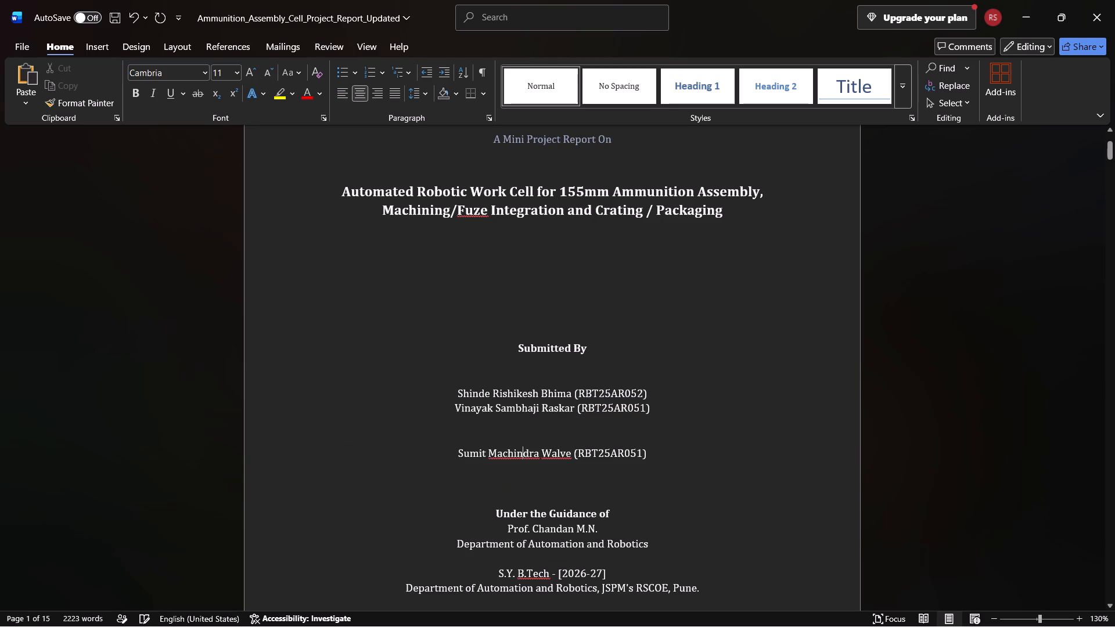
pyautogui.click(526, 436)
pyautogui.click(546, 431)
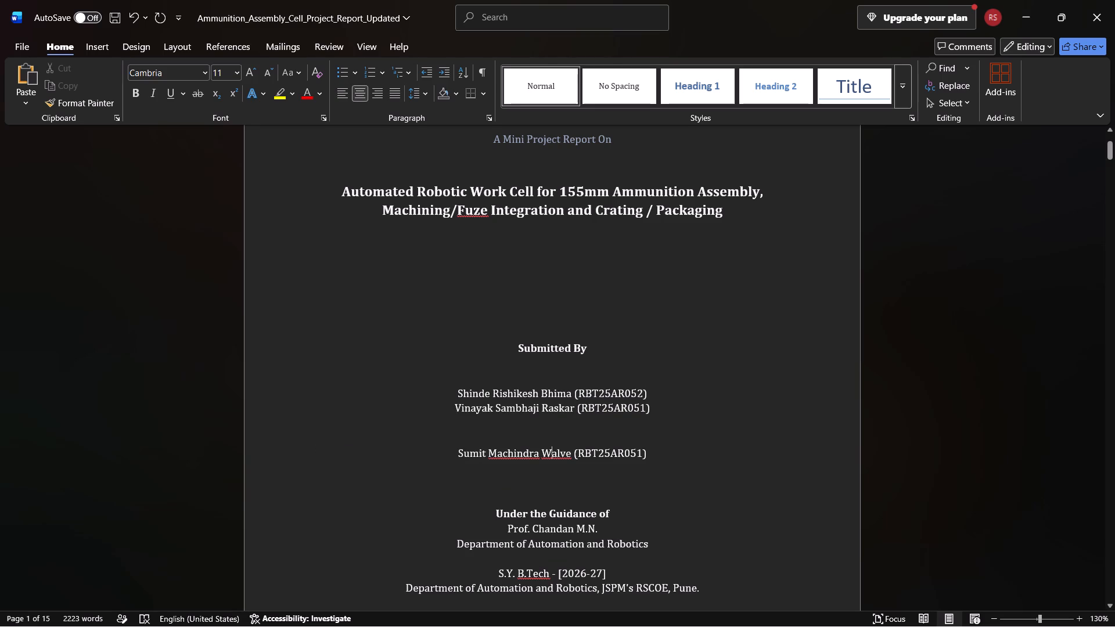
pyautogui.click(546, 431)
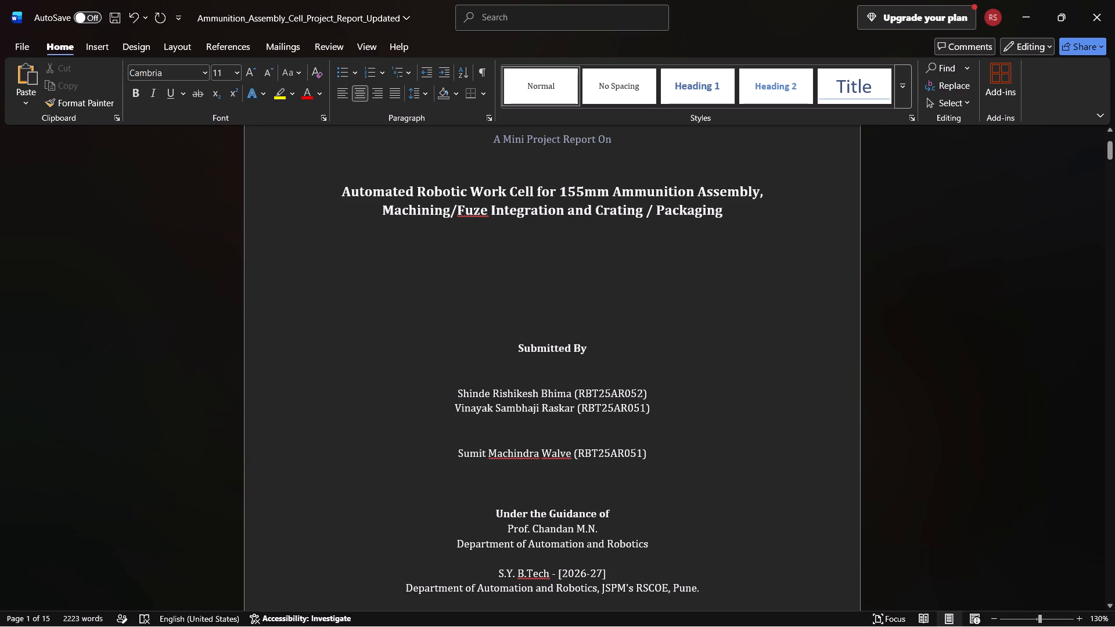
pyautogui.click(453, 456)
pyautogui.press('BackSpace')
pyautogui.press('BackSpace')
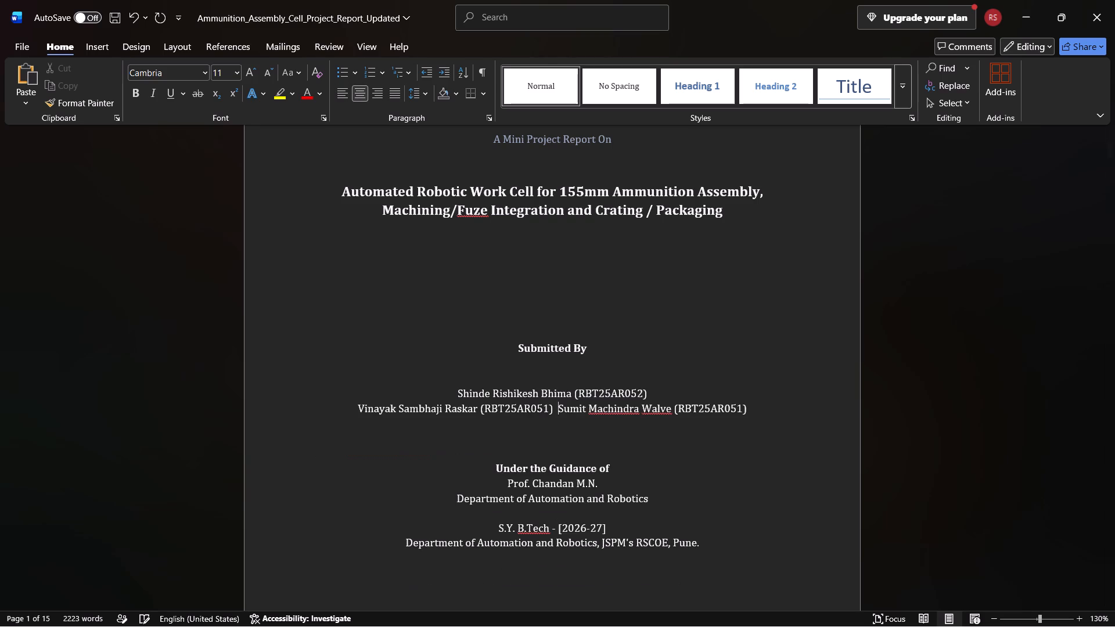
# Put the third student's name back on its own line on the title page.
pyautogui.press('Return')
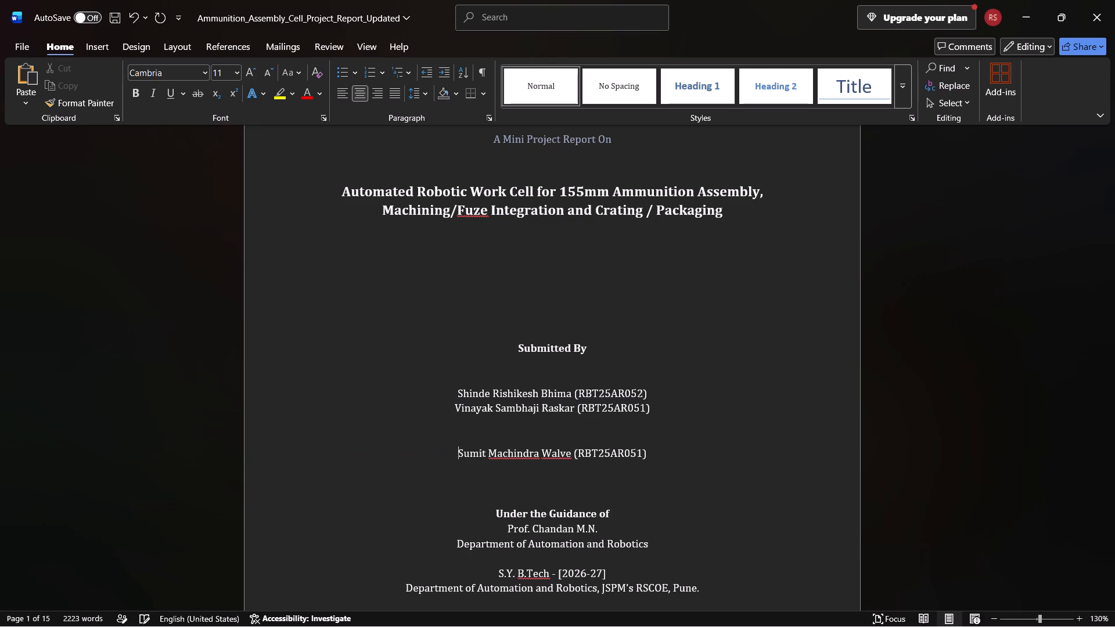
# Try to close the gap between the "Submitted By" heading and the first student's name.
pyautogui.click(565, 369)
pyautogui.click(565, 369)
pyautogui.click(450, 392)
pyautogui.press('BackSpace')
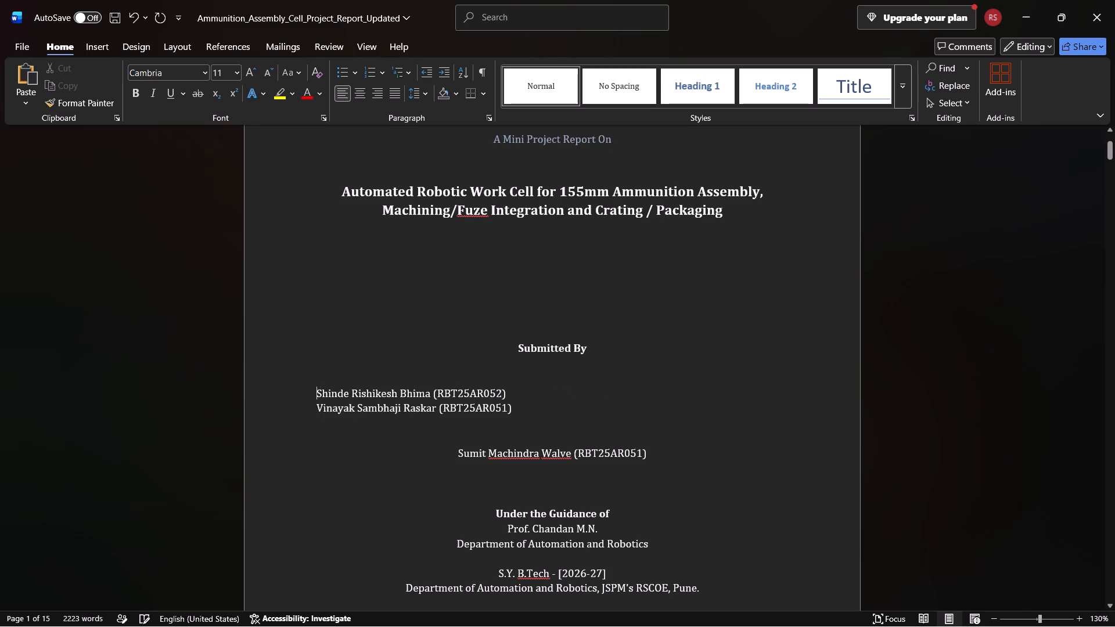
pyautogui.press('BackSpace')
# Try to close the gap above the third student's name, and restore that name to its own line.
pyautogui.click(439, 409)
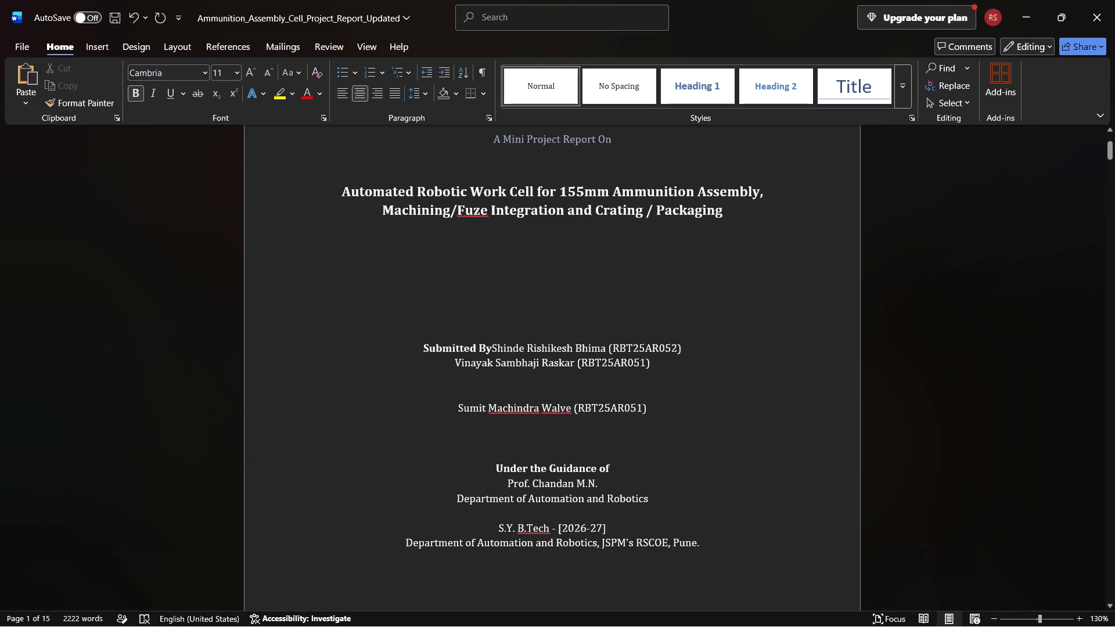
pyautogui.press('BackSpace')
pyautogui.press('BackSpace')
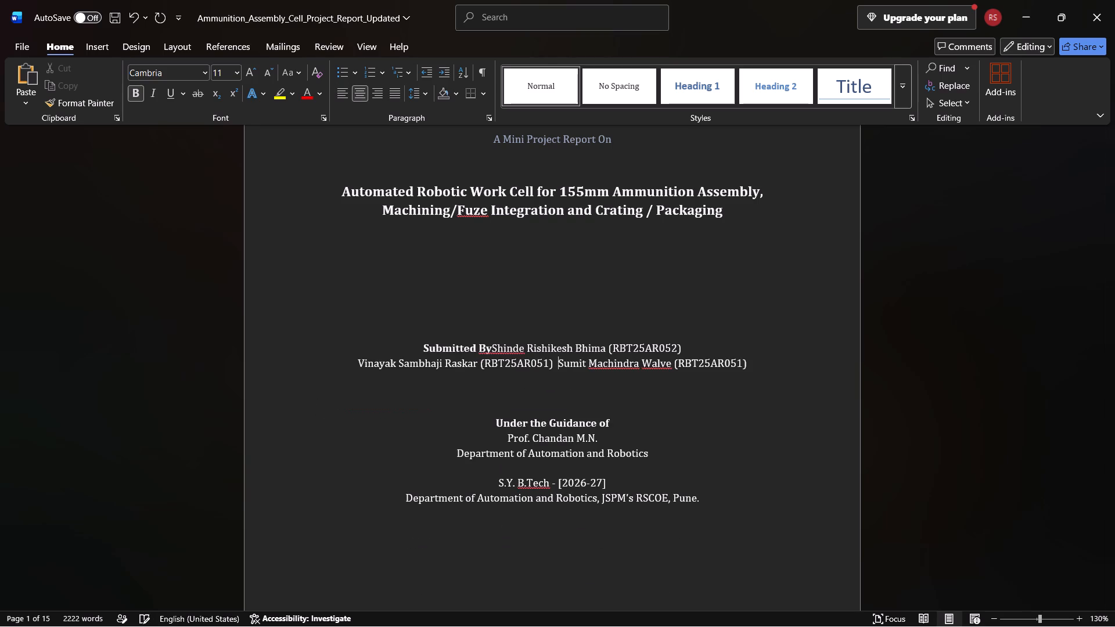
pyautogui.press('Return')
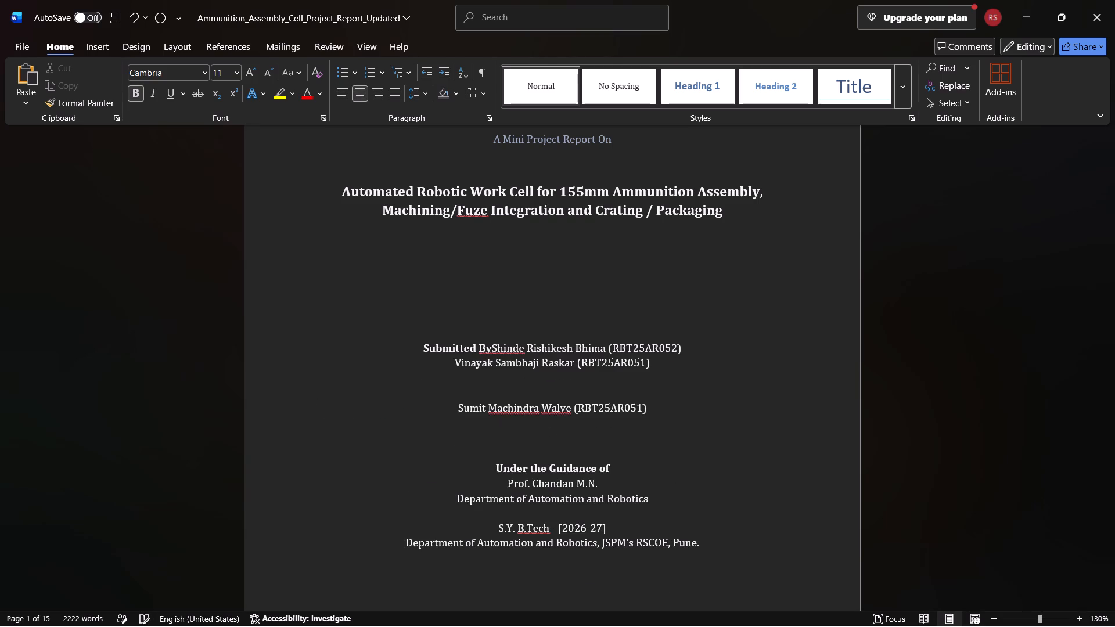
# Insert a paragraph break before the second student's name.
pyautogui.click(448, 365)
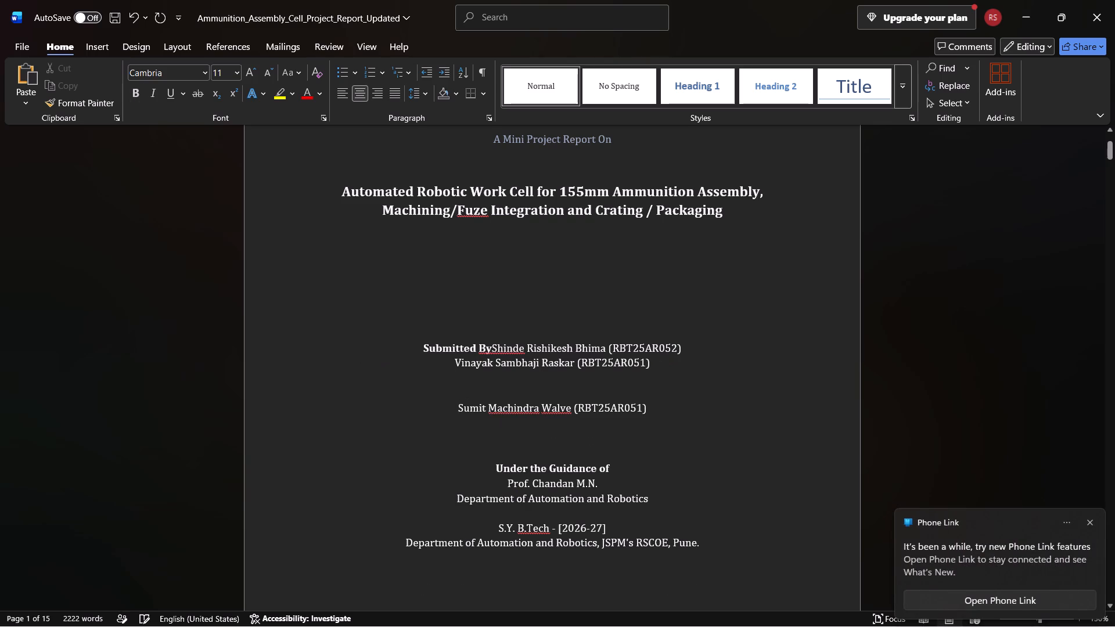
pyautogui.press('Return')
# Insert a paragraph break after the first word of the first student's name on the "Submitted By" line.
pyautogui.click(527, 345)
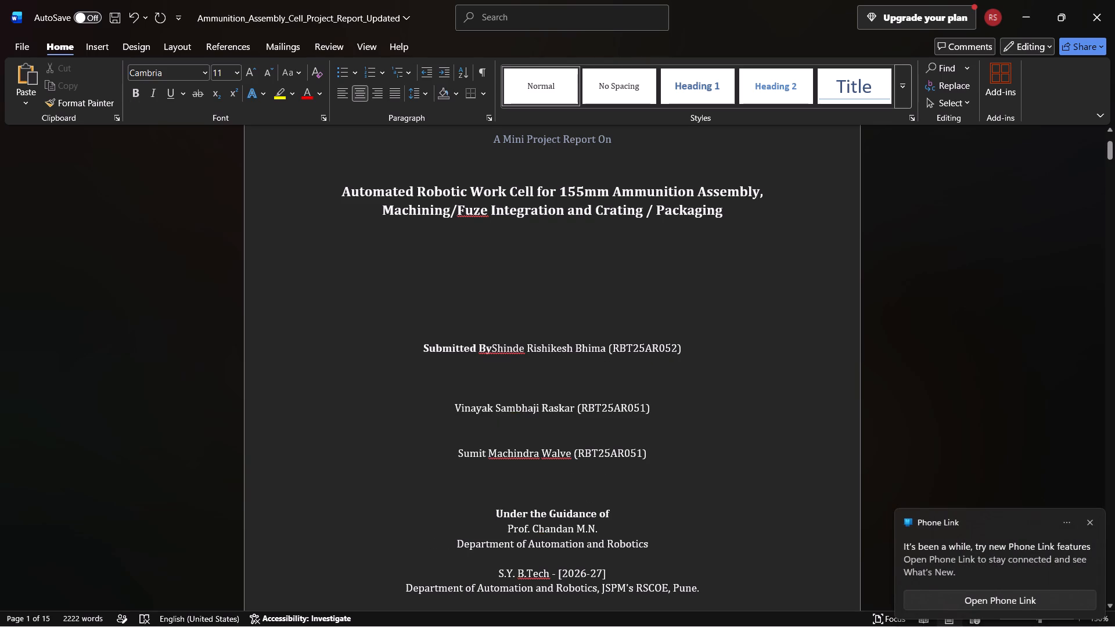
pyautogui.press('Return')
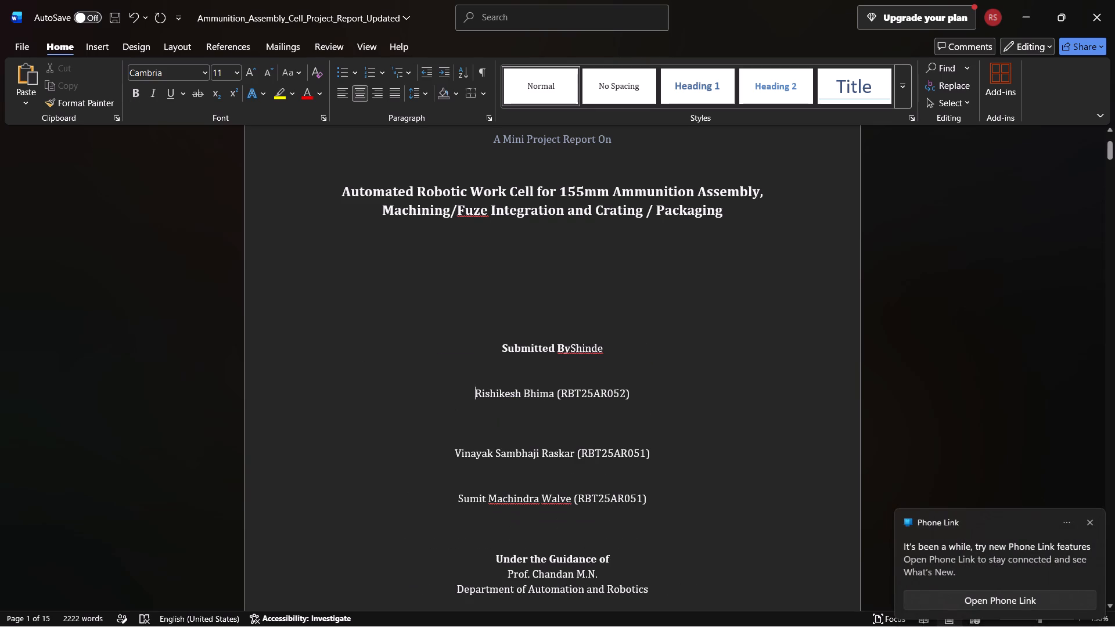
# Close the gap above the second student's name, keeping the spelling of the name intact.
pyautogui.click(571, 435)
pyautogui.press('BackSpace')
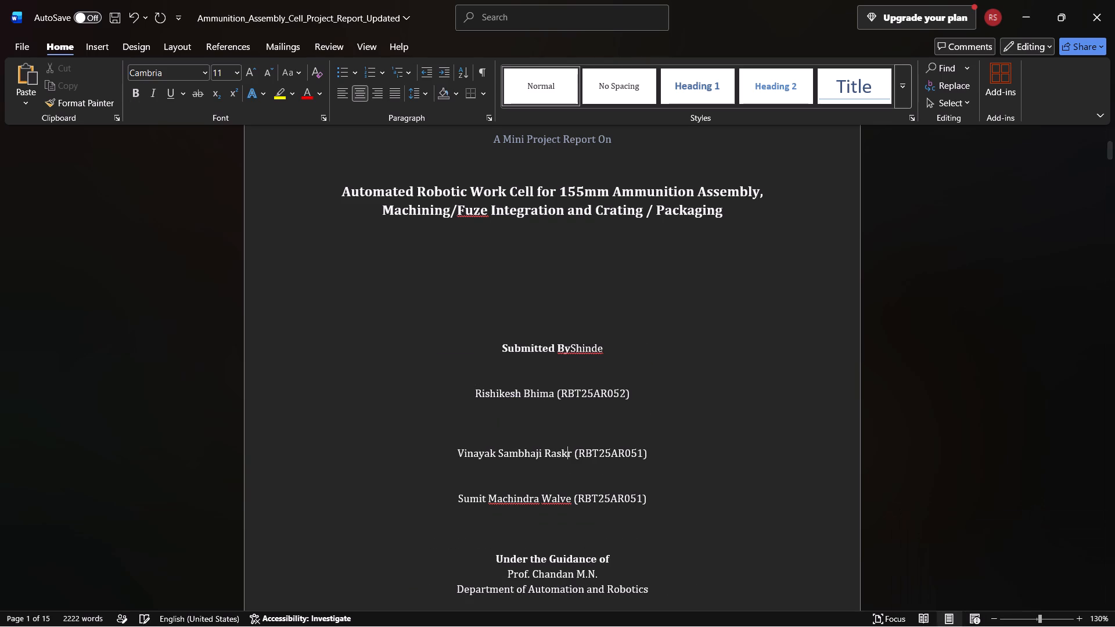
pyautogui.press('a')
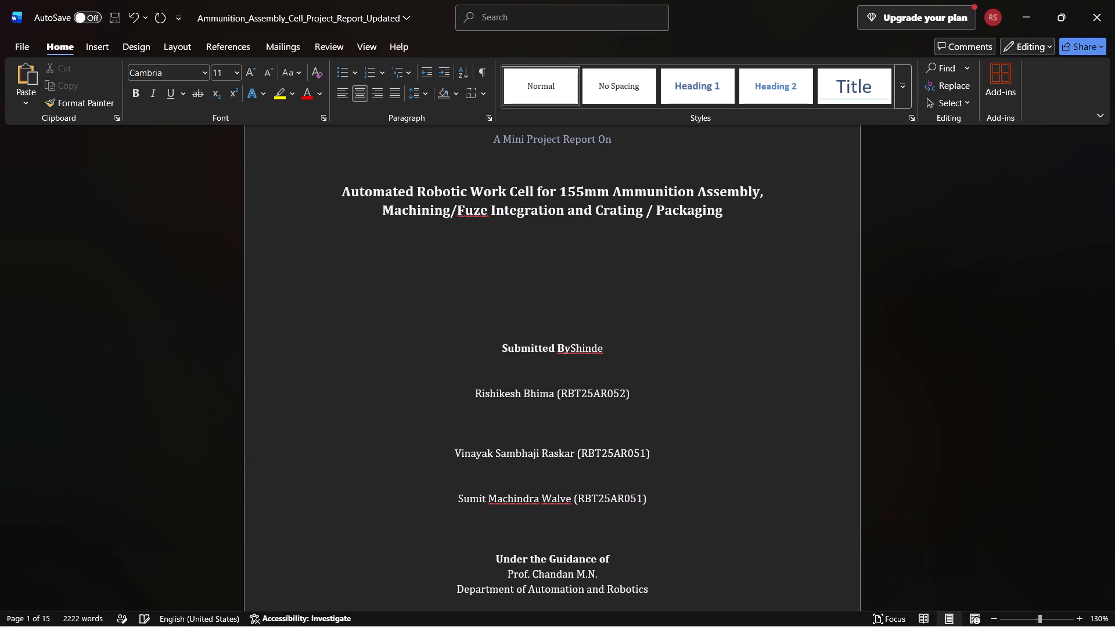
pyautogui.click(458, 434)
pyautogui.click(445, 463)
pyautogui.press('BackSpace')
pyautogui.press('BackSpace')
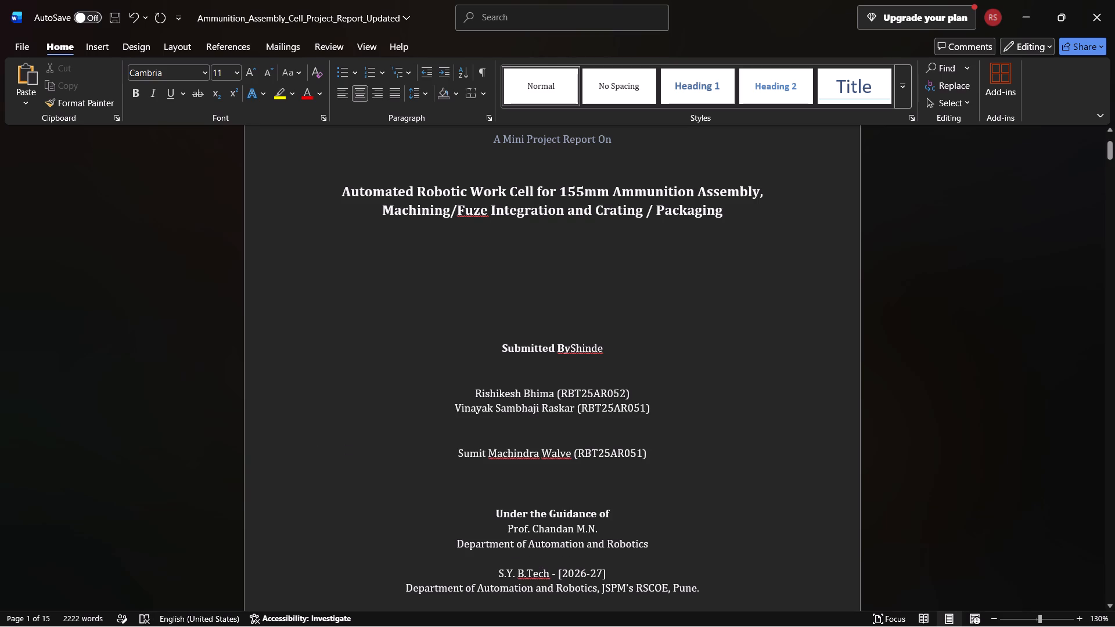
# Add the surname at the end of the first student's name on the title page, before the roll number.
pyautogui.click(553, 398)
pyautogui.press('space')
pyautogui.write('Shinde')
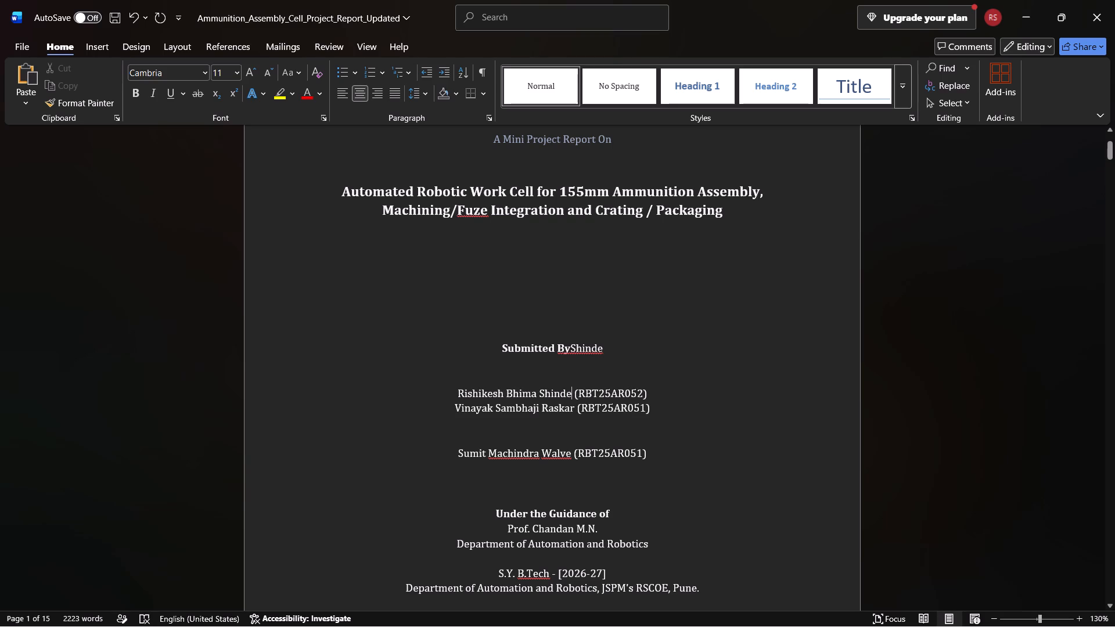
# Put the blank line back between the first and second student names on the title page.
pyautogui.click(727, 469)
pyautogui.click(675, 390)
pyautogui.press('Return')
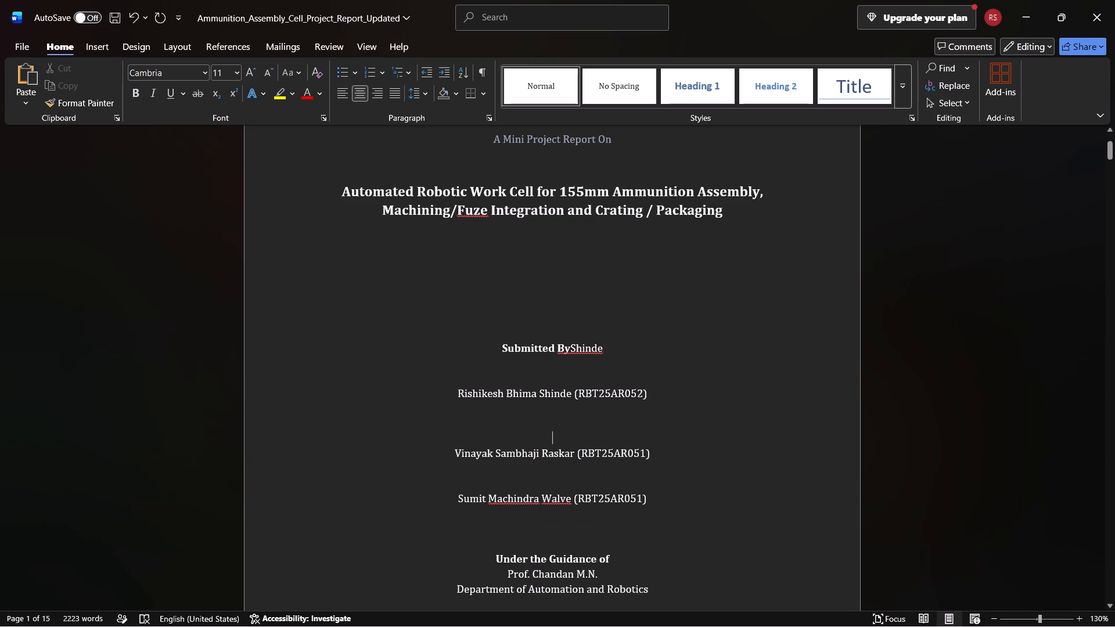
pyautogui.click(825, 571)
# Delete the stray surname directly after the "Submitted By" heading on the title page.
pyautogui.scroll(-1, 825, 571)
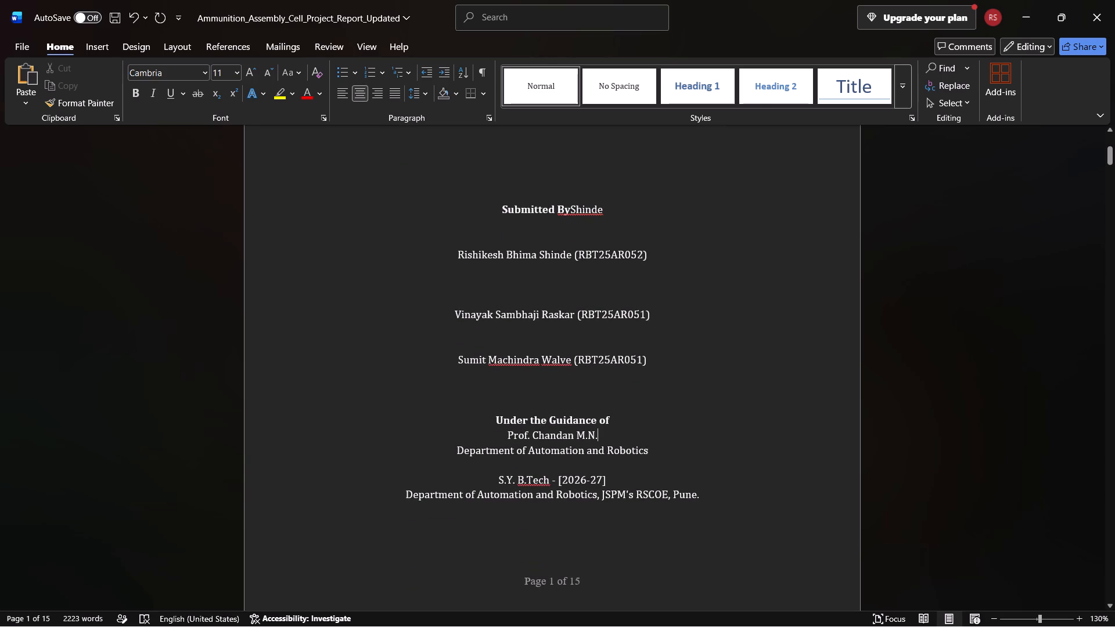
pyautogui.click(570, 204)
pyautogui.hotkey('ctrl', 'shift', 'Right')
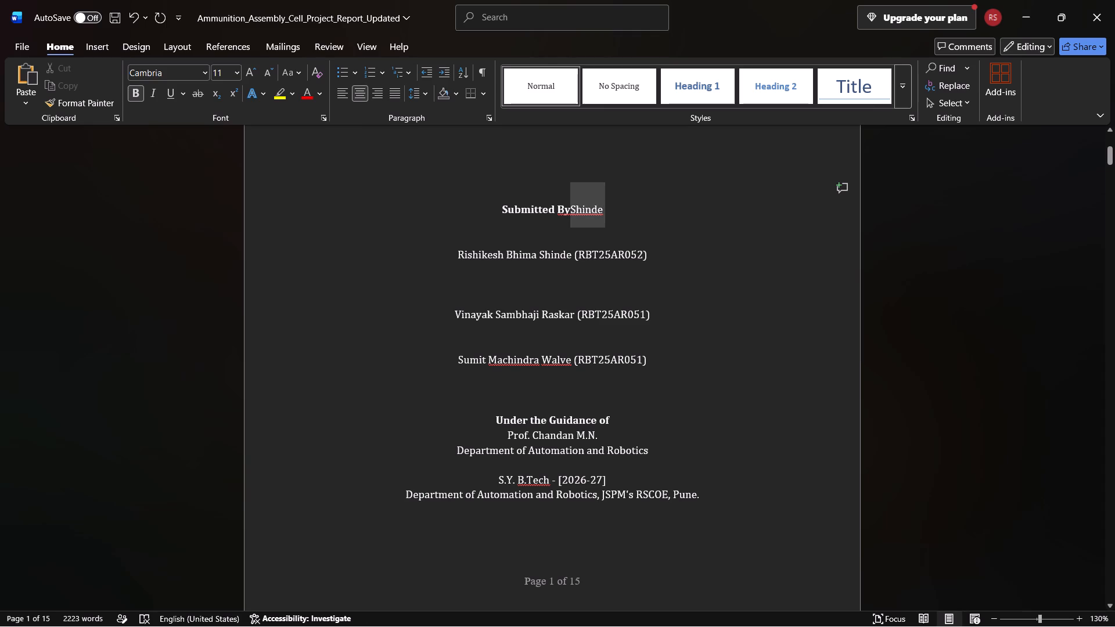
pyautogui.press('BackSpace')
pyautogui.click(793, 345)
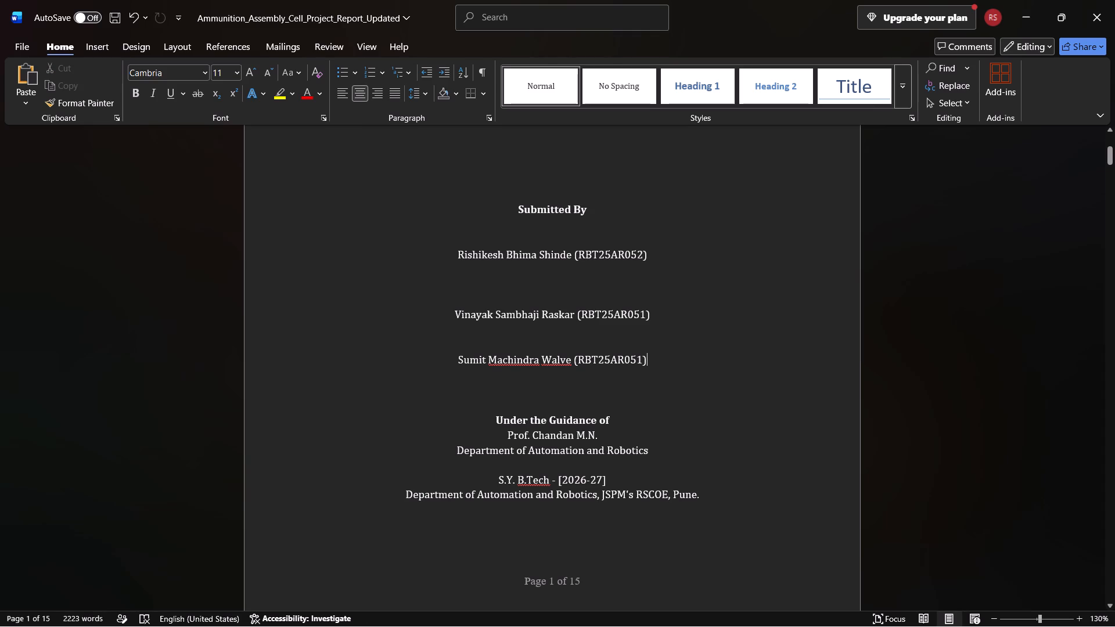
# Look through the report from the title page to section 2.5 Scope, checking the certificate, contents table, abstract and introduction.
pyautogui.scroll(-2, 793, 345)
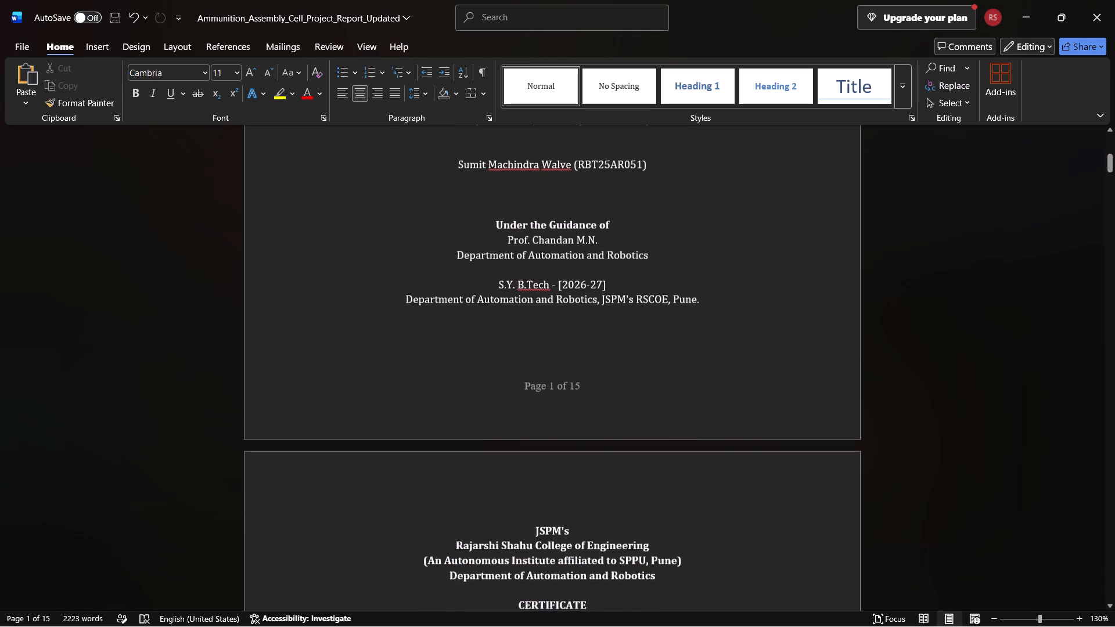
pyautogui.scroll(-3, 793, 345)
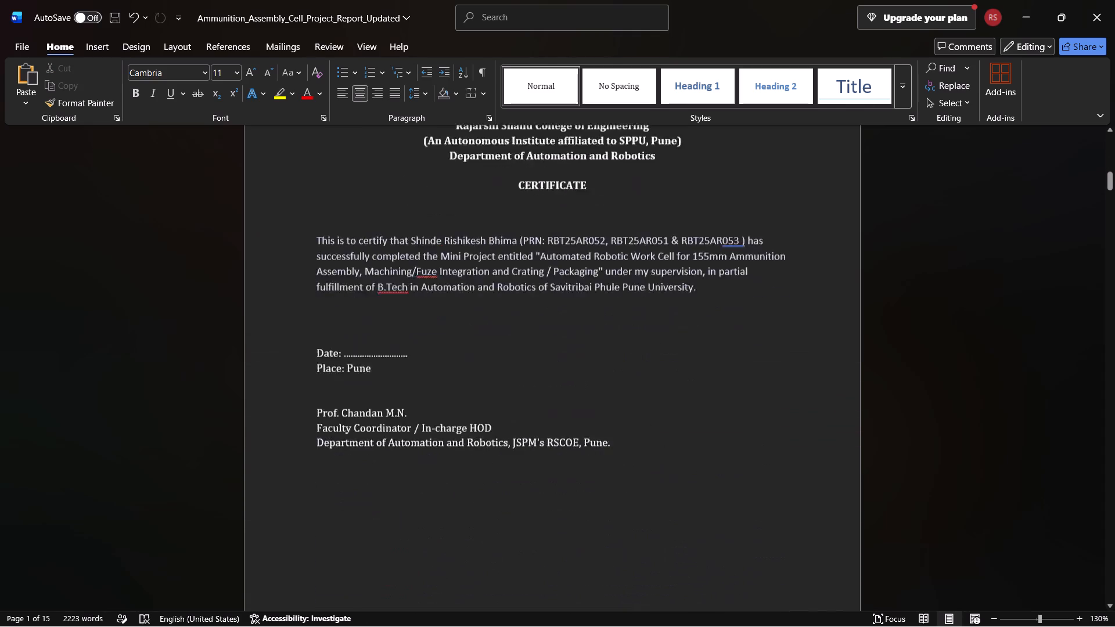
pyautogui.scroll(-4, 793, 345)
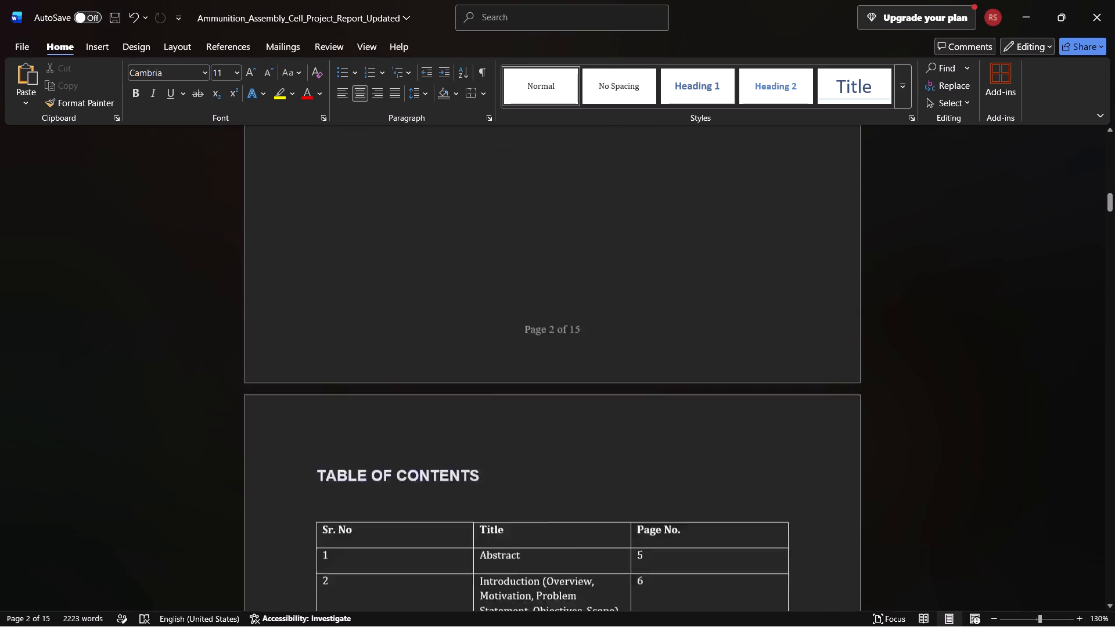
pyautogui.scroll(-7, 793, 345)
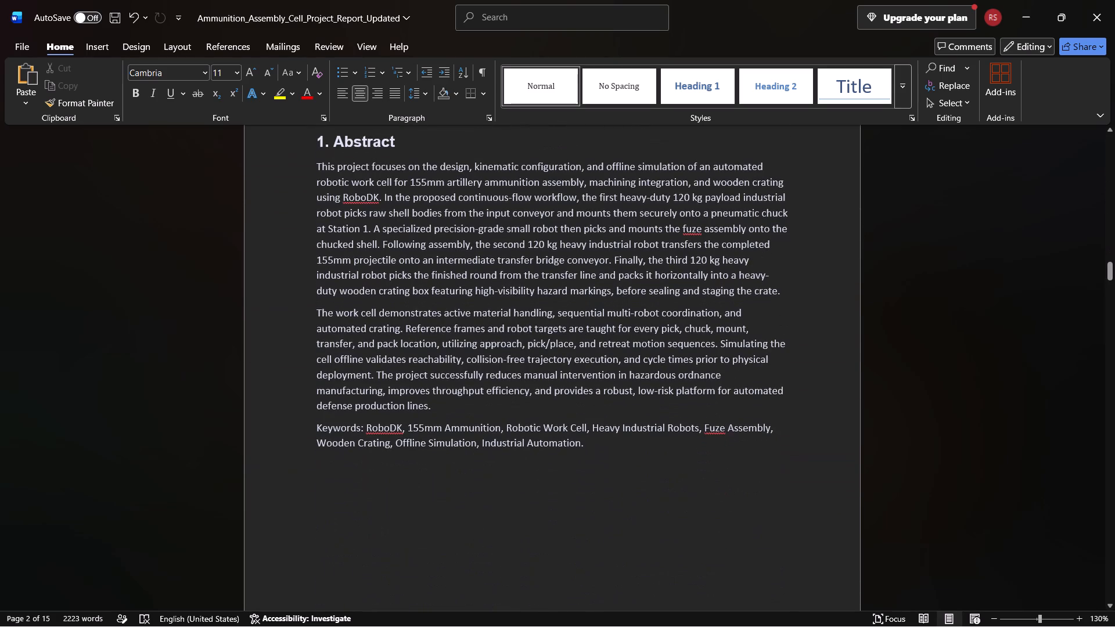
pyautogui.scroll(-3, 793, 345)
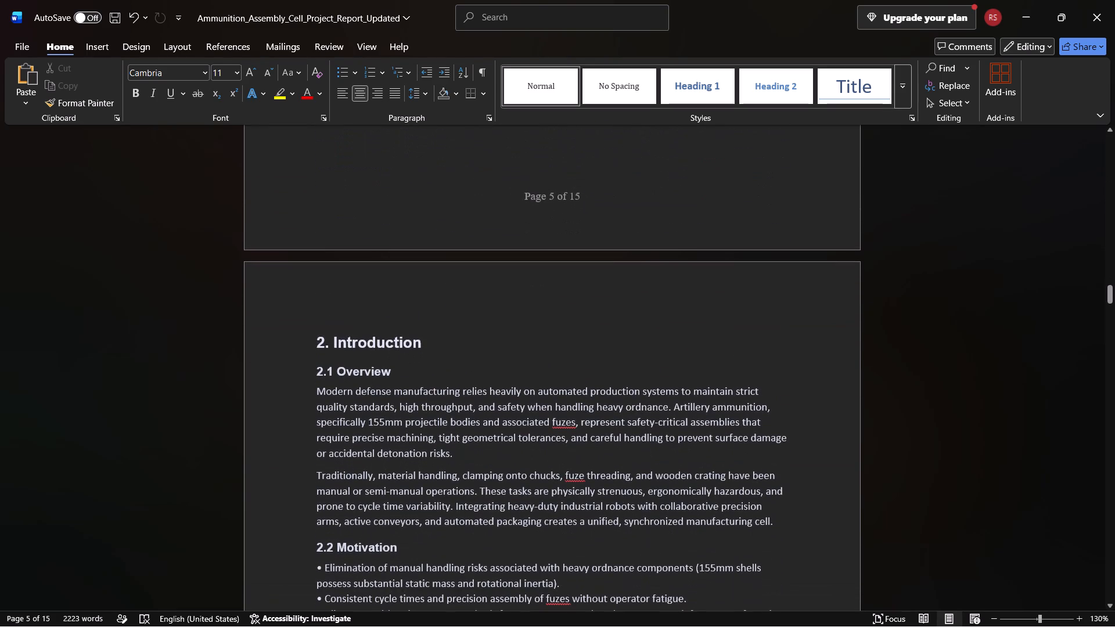
pyautogui.scroll(-4, 793, 345)
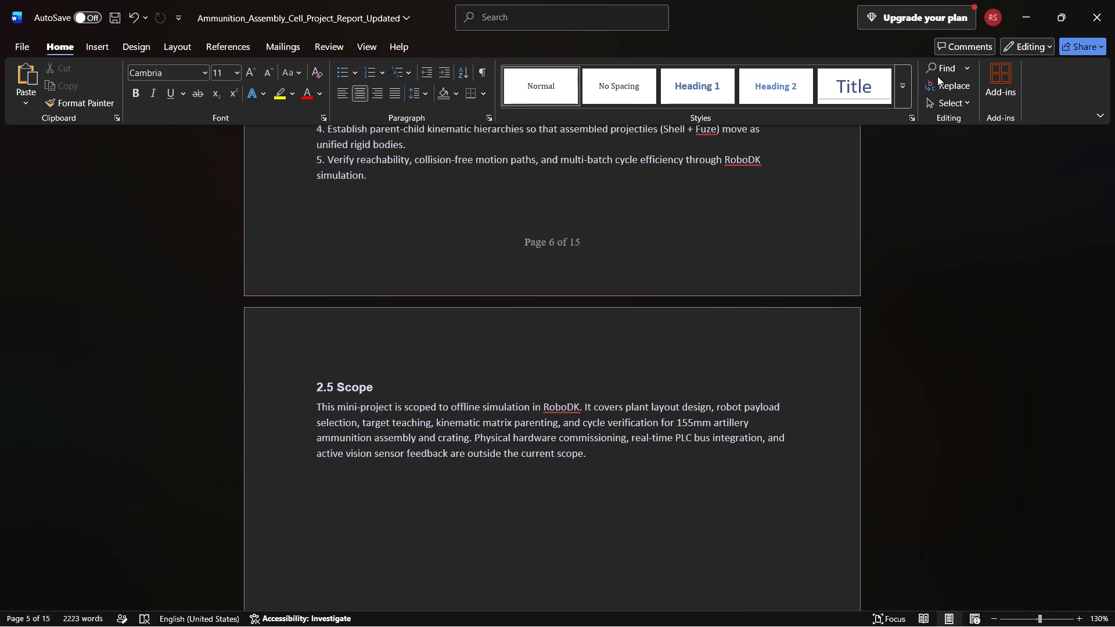
# Save the report.
pyautogui.click(117, 22)
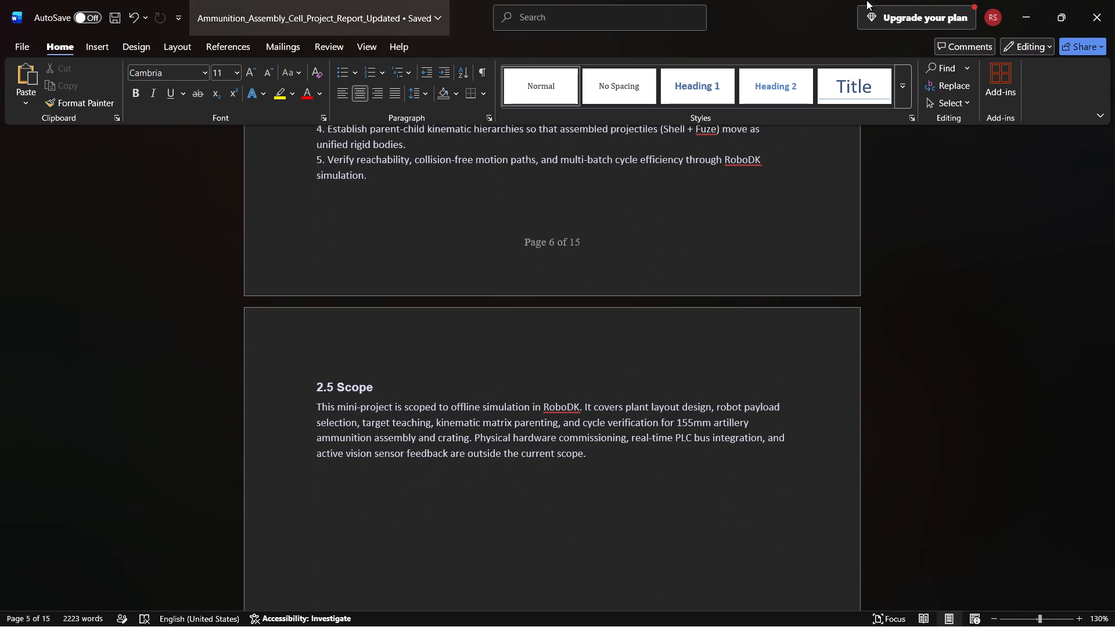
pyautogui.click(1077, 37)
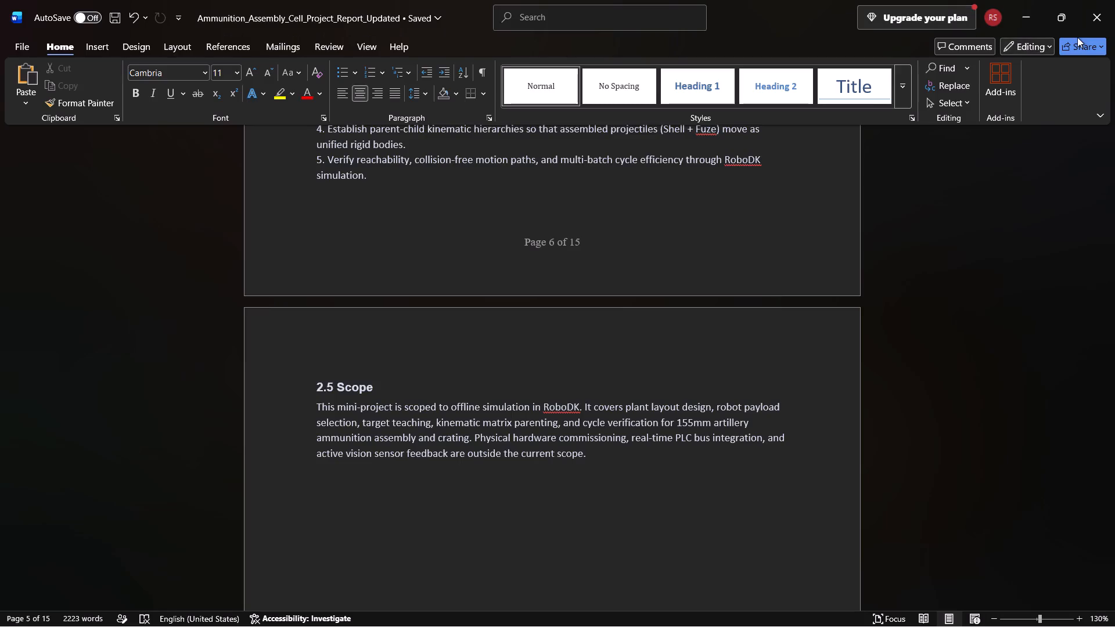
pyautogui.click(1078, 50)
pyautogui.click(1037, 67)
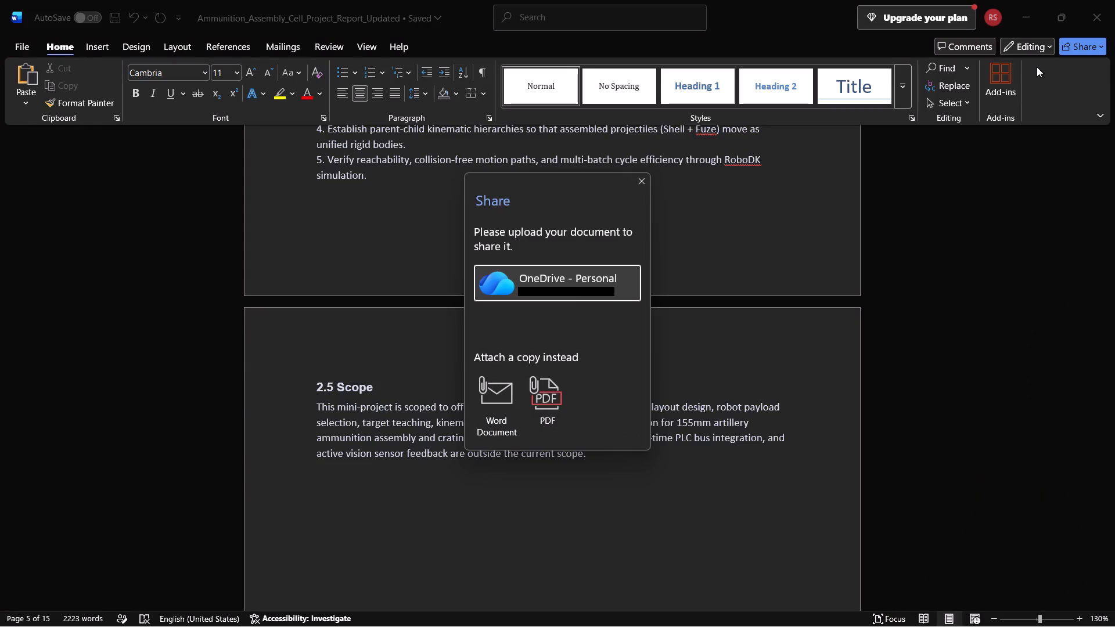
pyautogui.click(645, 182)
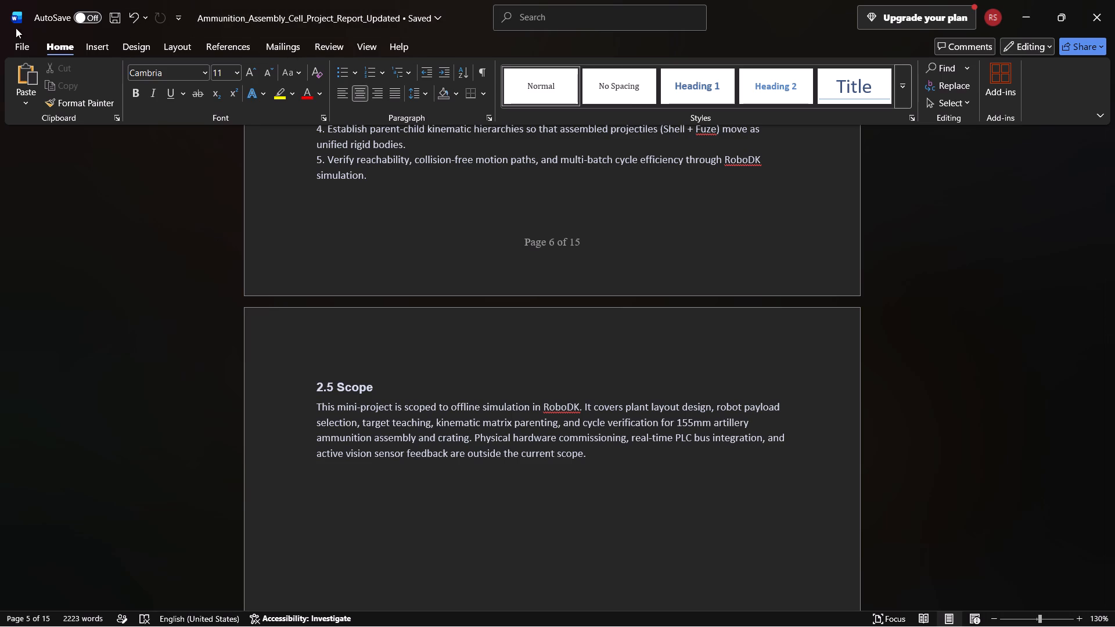
# Save a copy of the report as a Word document in the Documents folder, keeping the name Ammunition_Assembly_Cell_Project_Report_Updated.
pyautogui.click(24, 49)
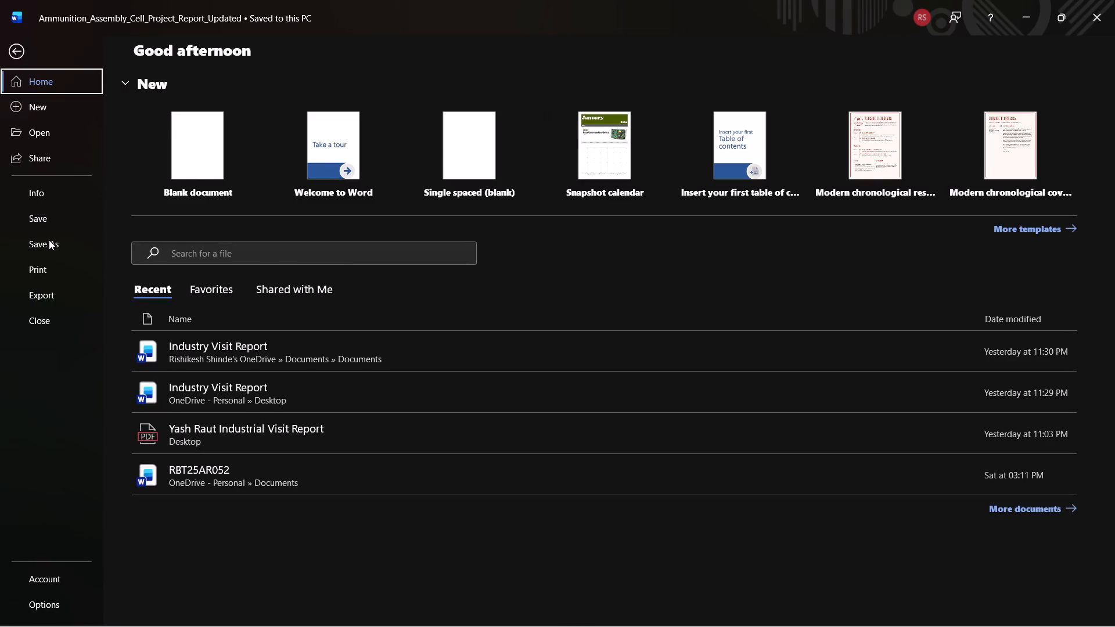
pyautogui.click(49, 240)
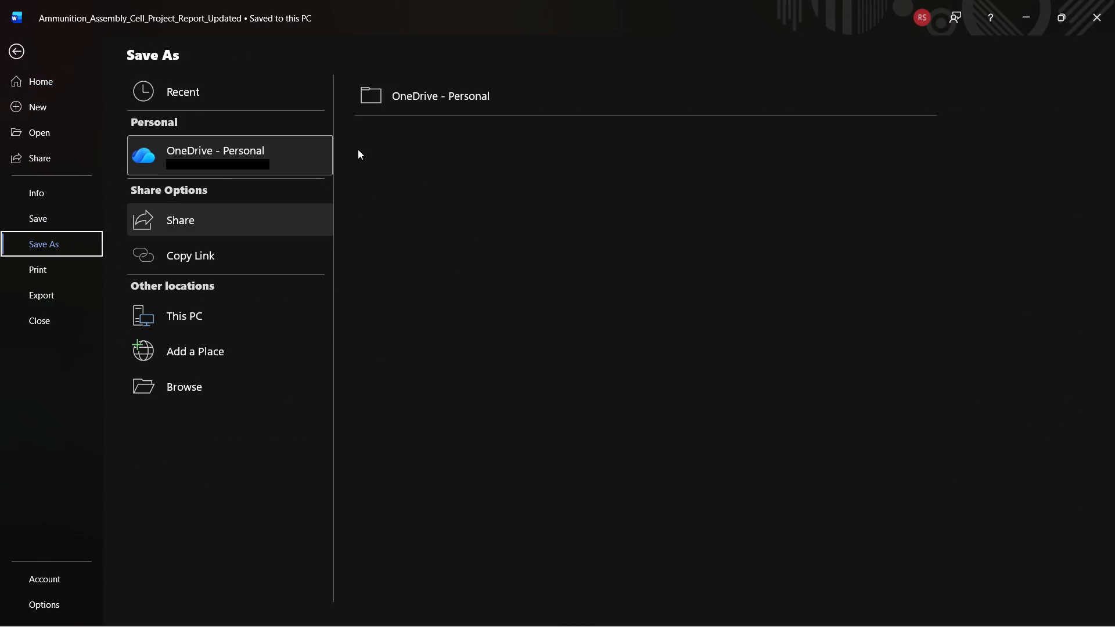
pyautogui.click(227, 324)
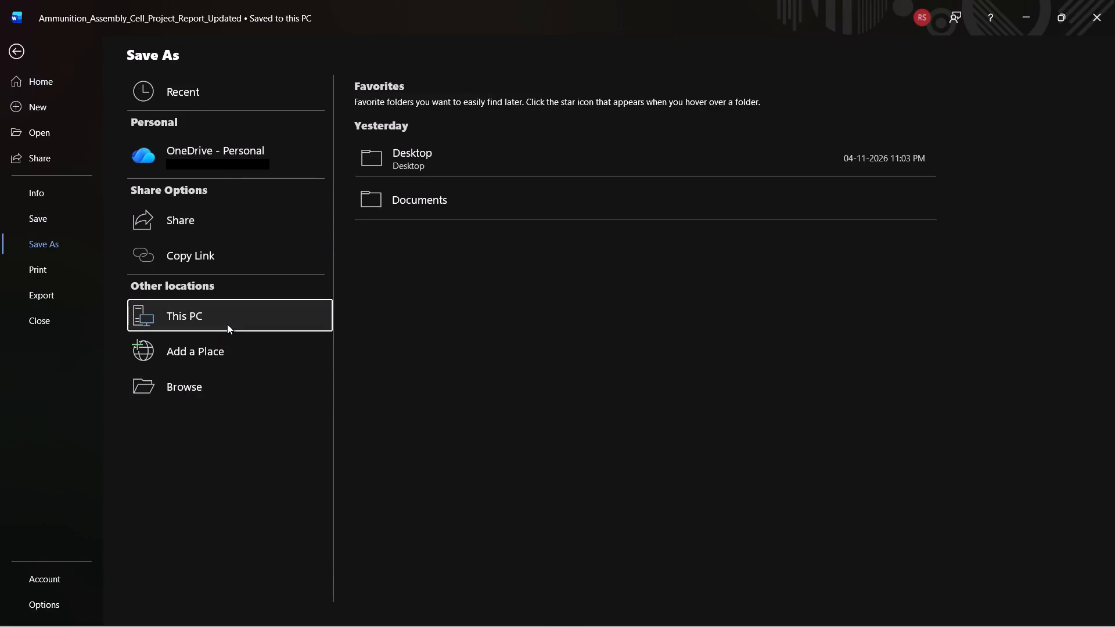
pyautogui.doubleClick(558, 207)
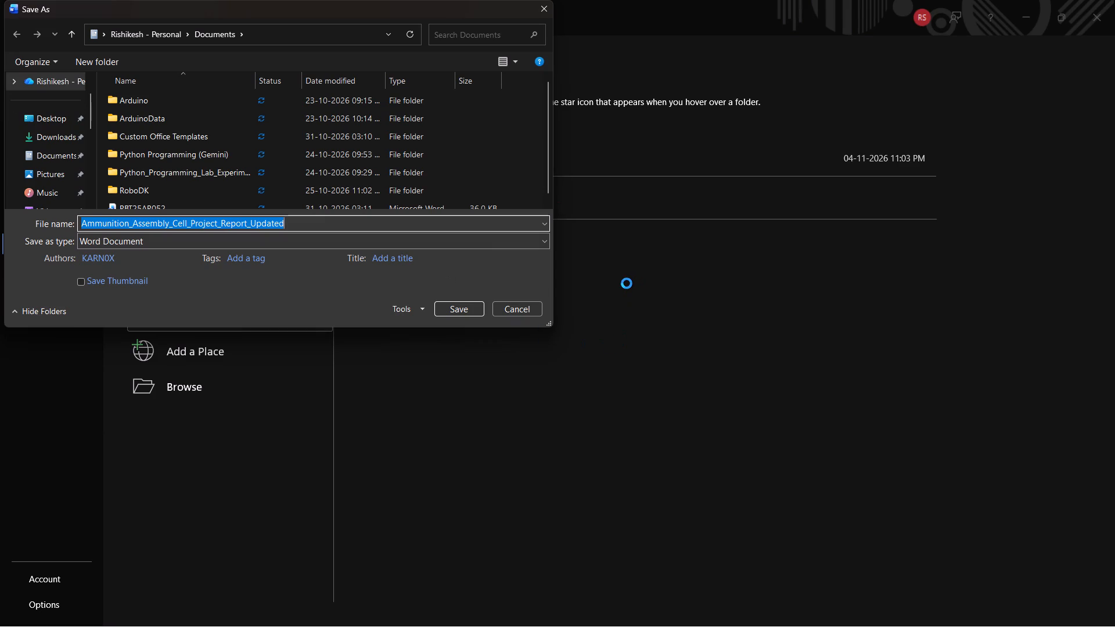
pyautogui.click(460, 310)
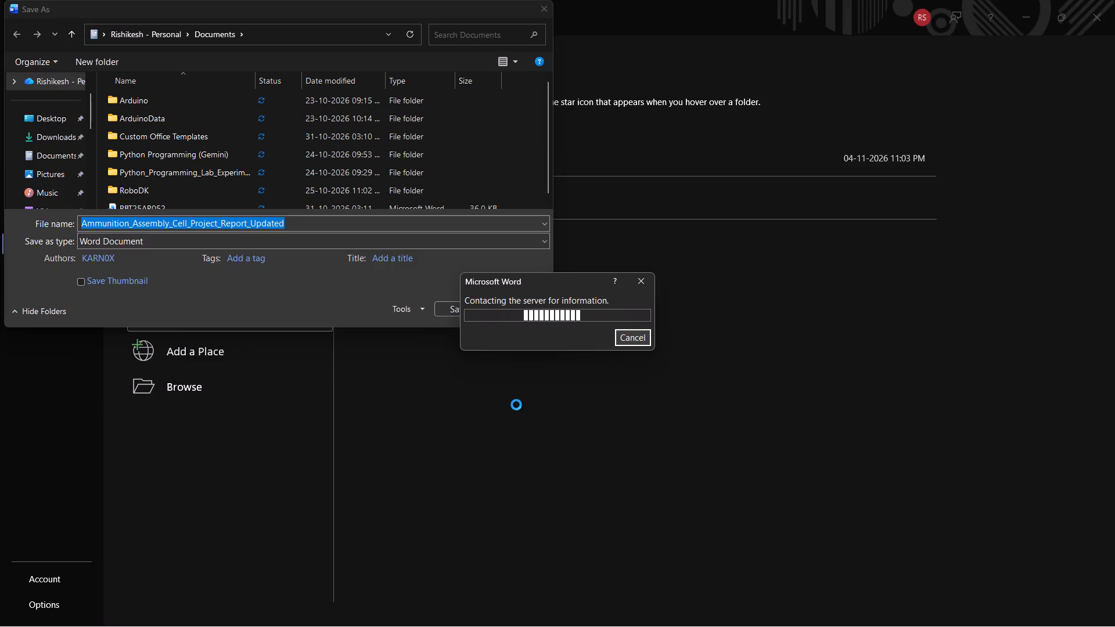
pyautogui.click(639, 341)
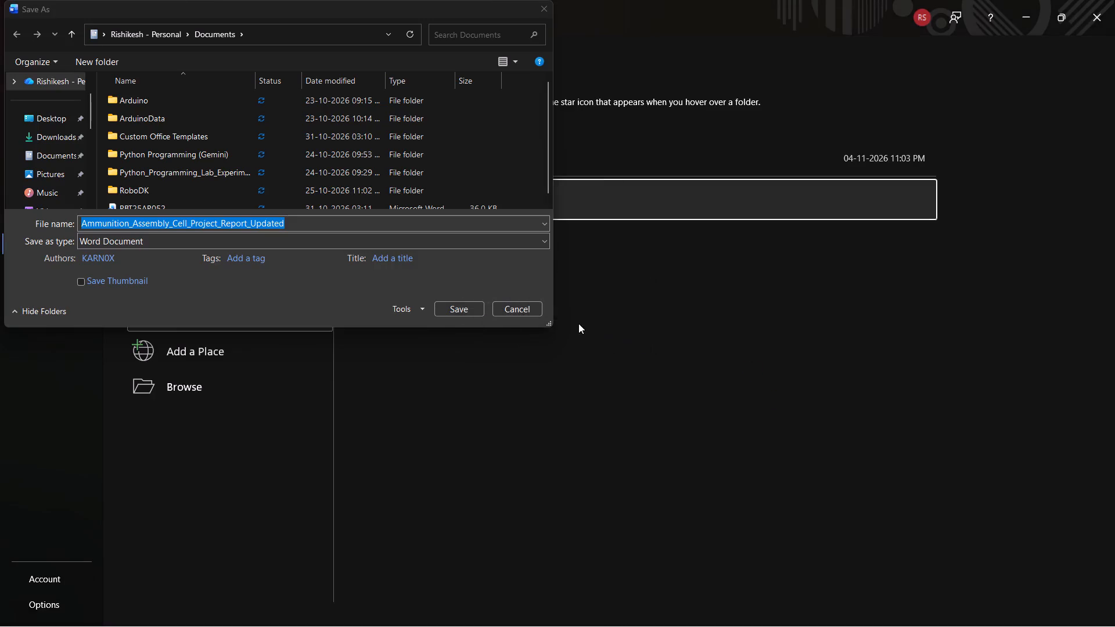
pyautogui.click(643, 335)
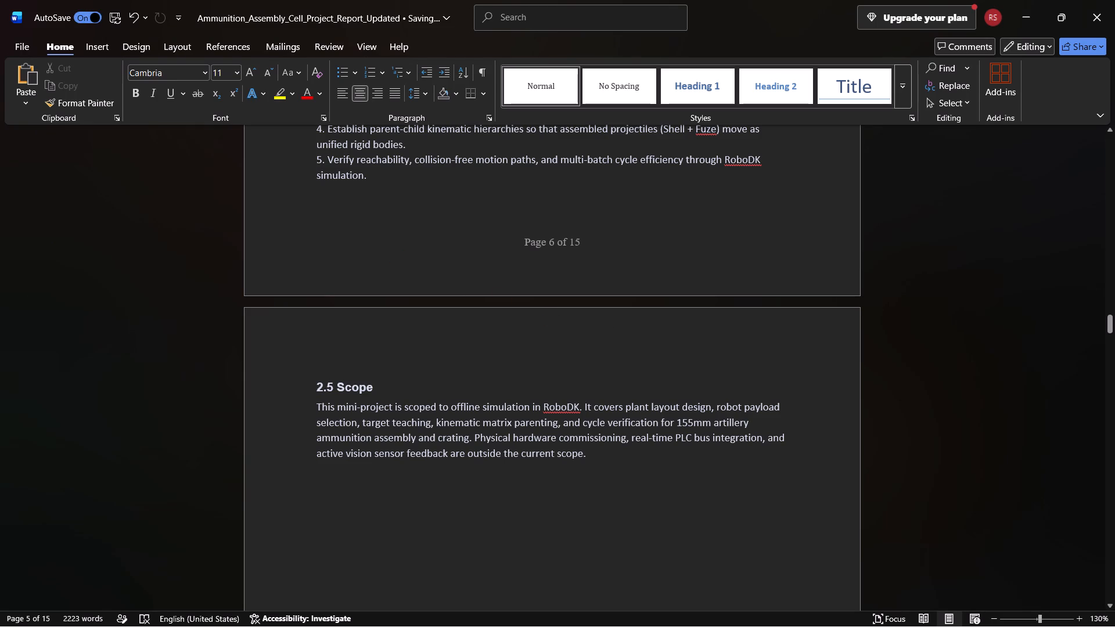
# Switch to File Explorer, open the saved report from the Documents folder and view its title page in Word.
pyautogui.click(24, 47)
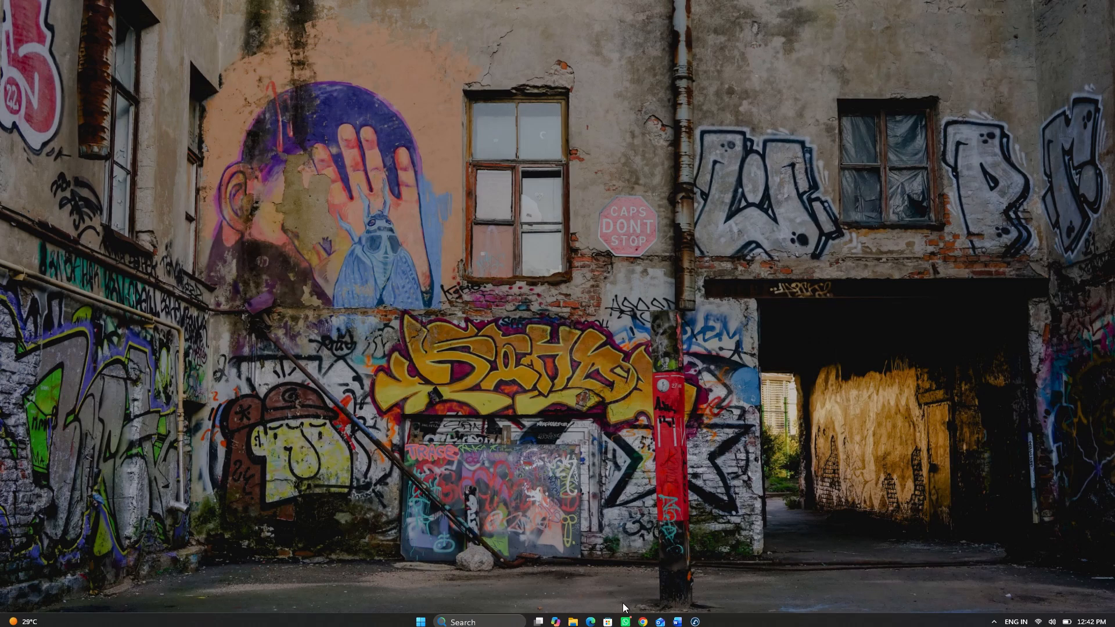
pyautogui.click(570, 612)
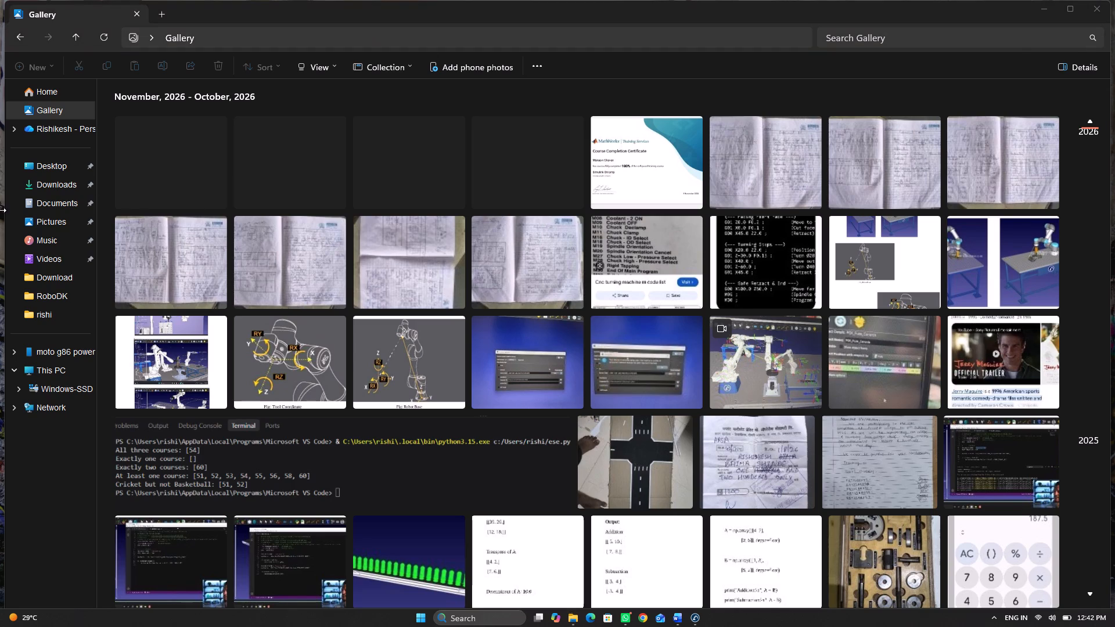
pyautogui.click(44, 187)
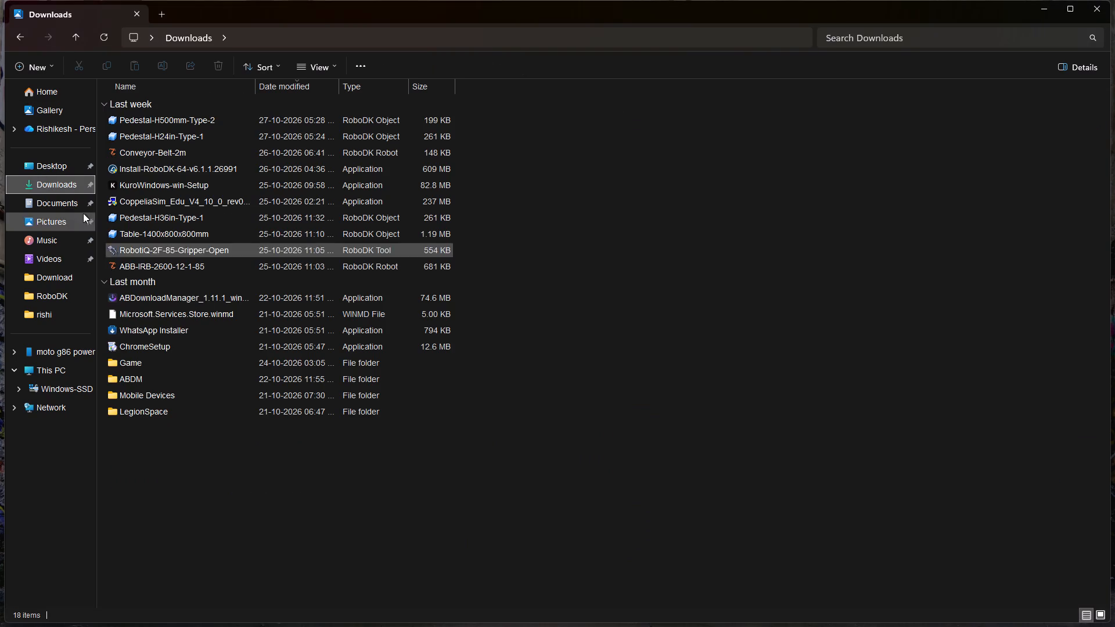
pyautogui.click(55, 199)
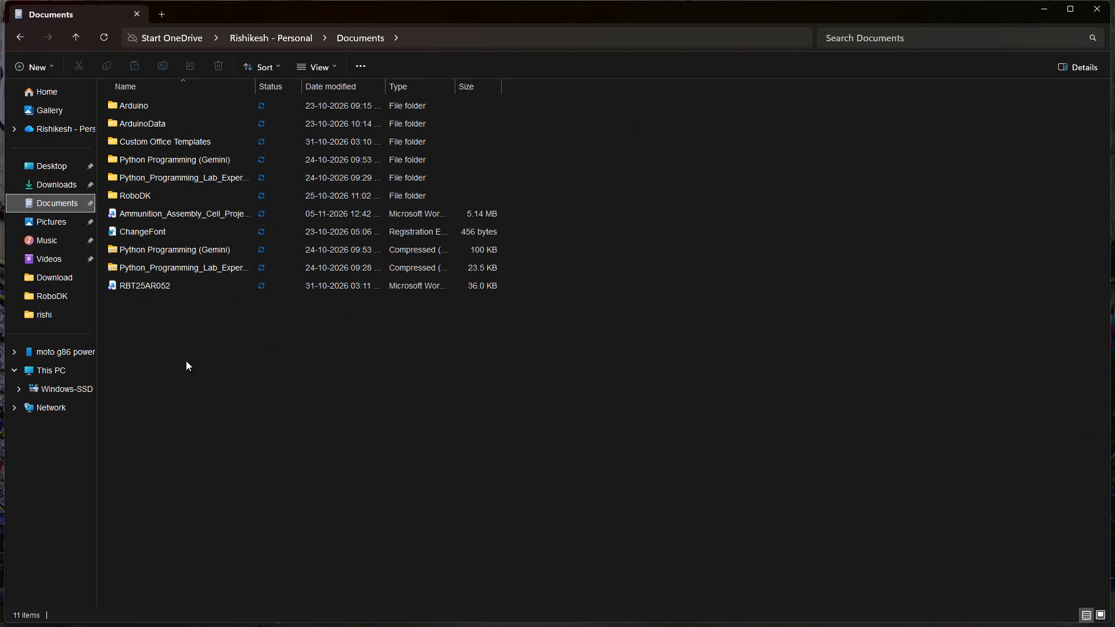
pyautogui.click(187, 361)
pyautogui.doubleClick(201, 211)
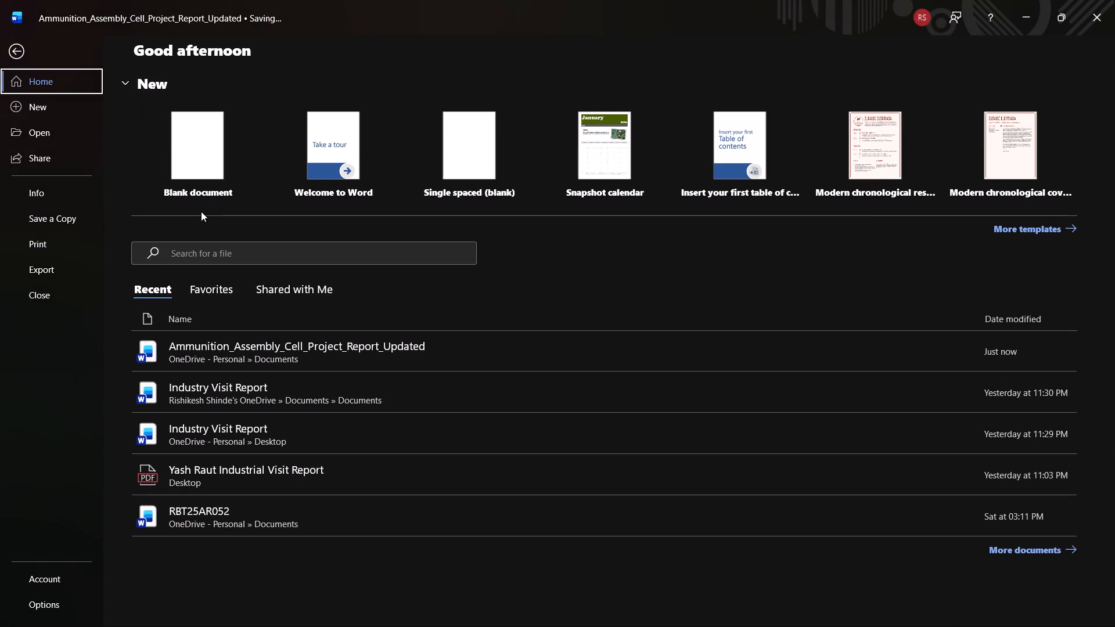
pyautogui.doubleClick(319, 352)
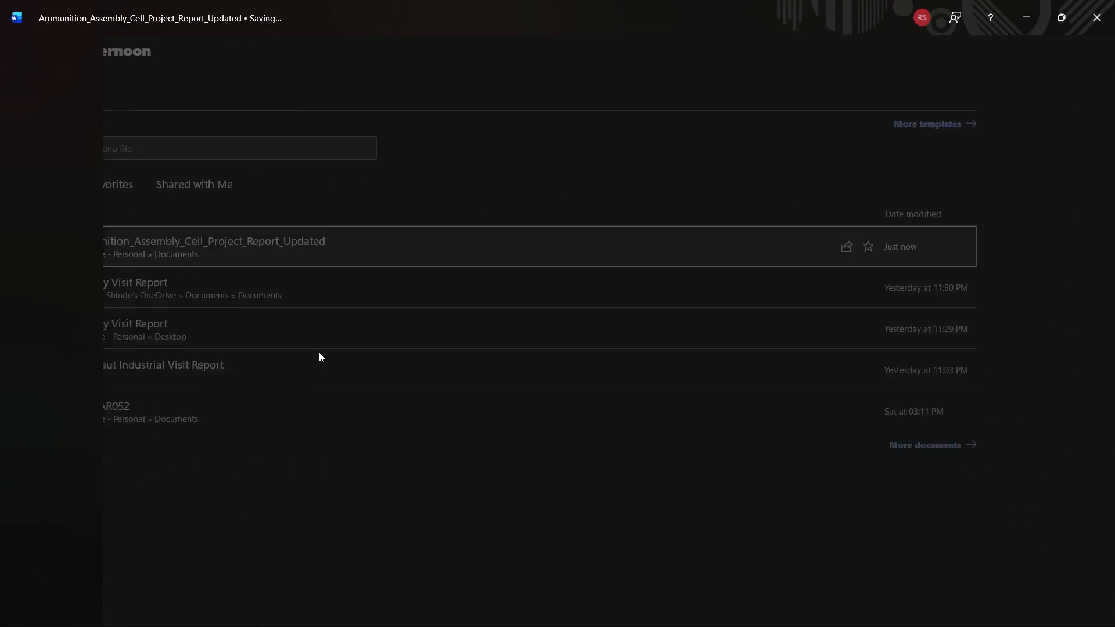
pyautogui.scroll(14, 427, 211)
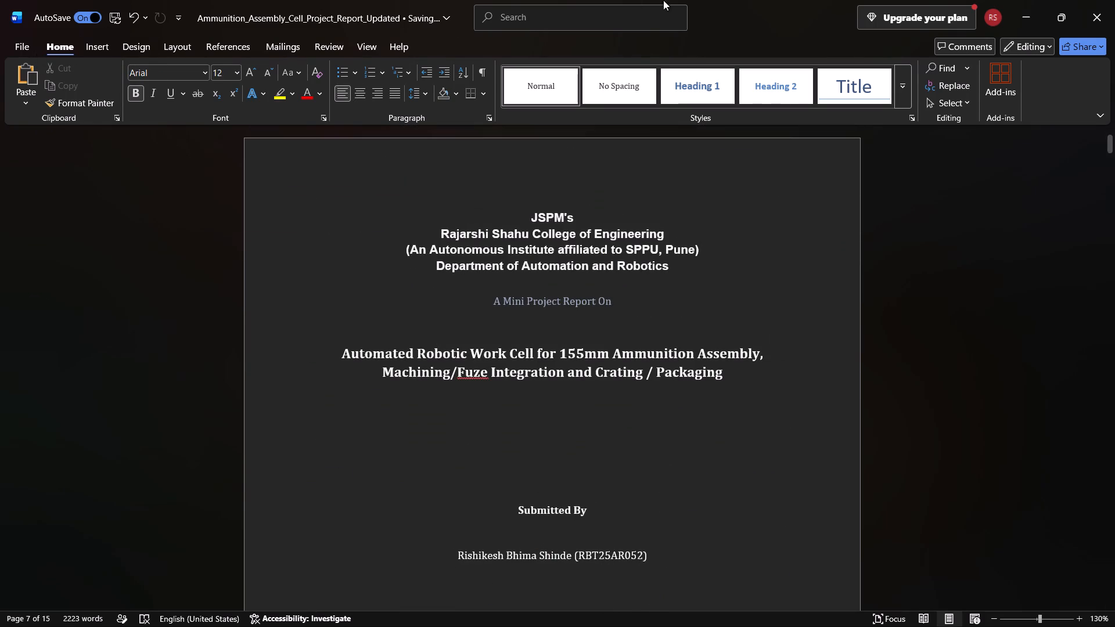
pyautogui.click(1040, 11)
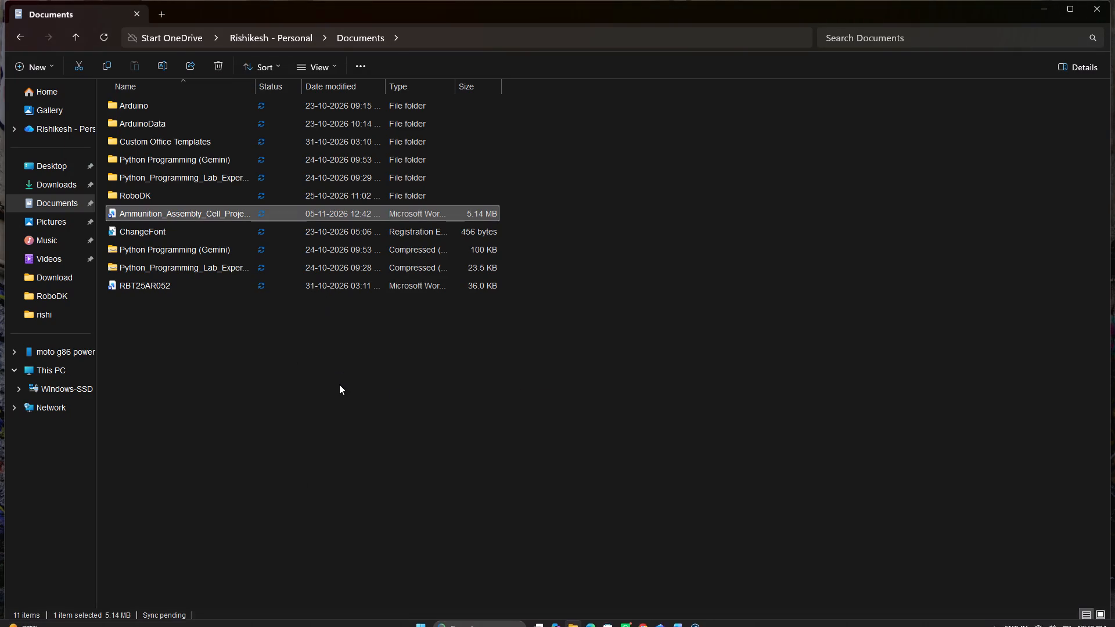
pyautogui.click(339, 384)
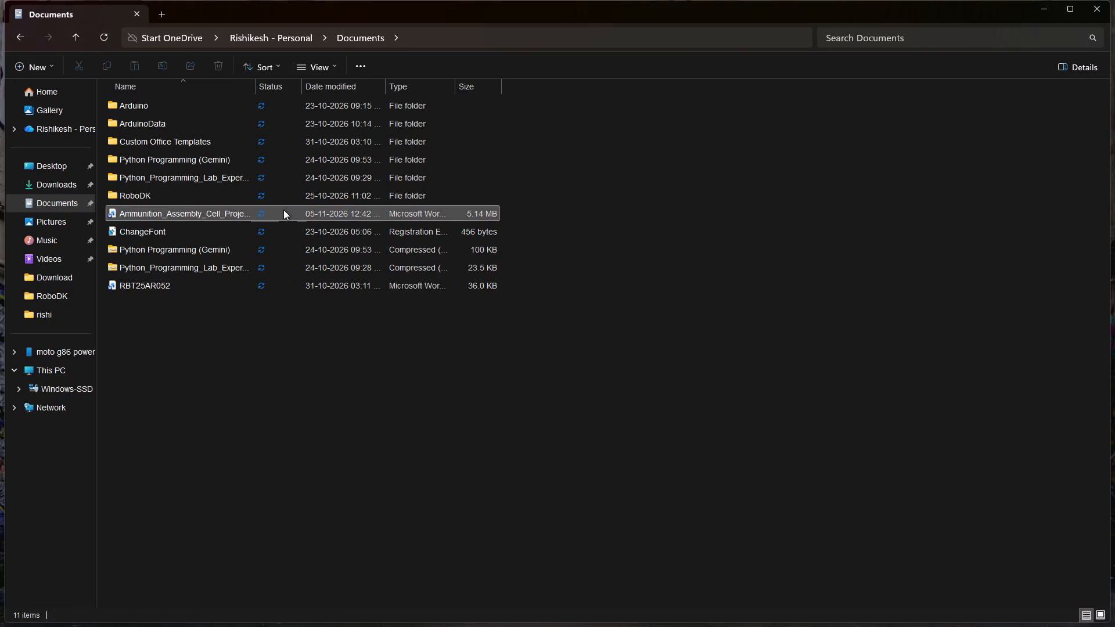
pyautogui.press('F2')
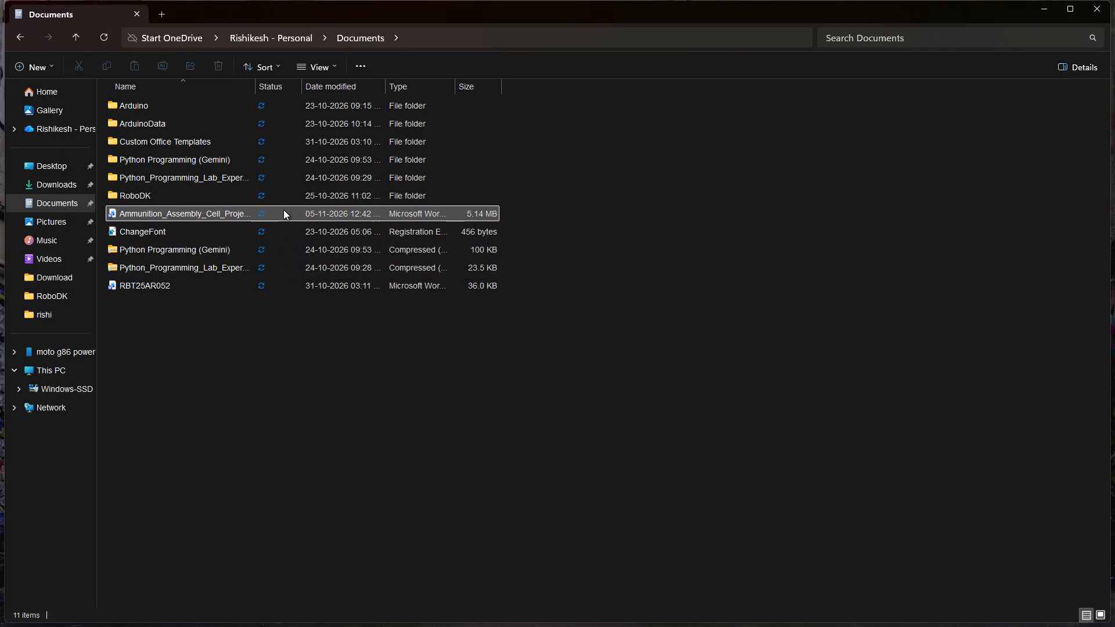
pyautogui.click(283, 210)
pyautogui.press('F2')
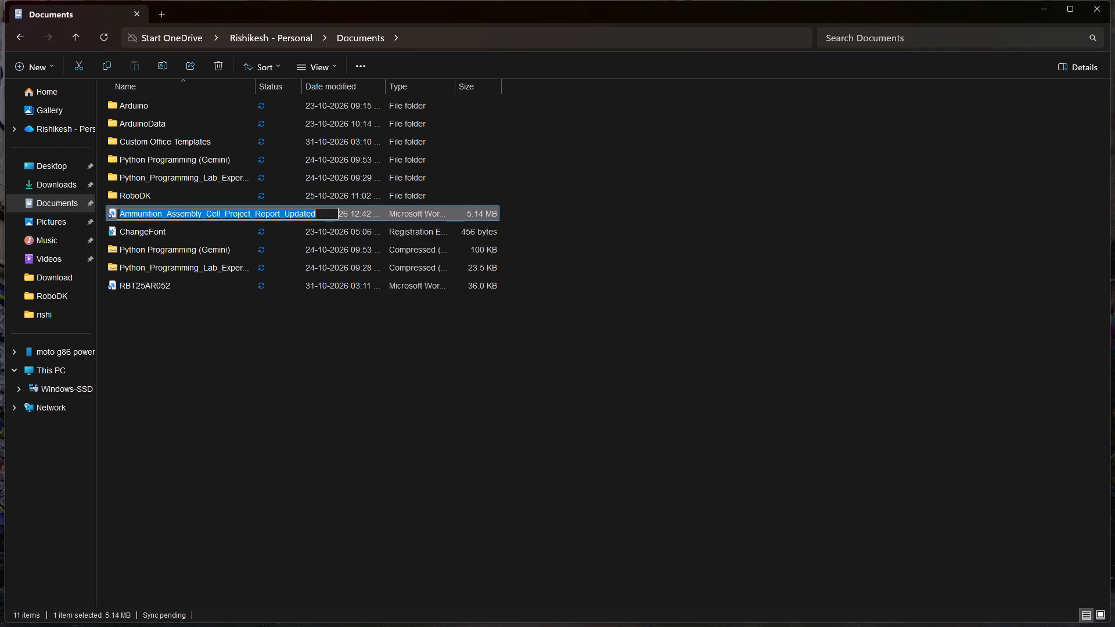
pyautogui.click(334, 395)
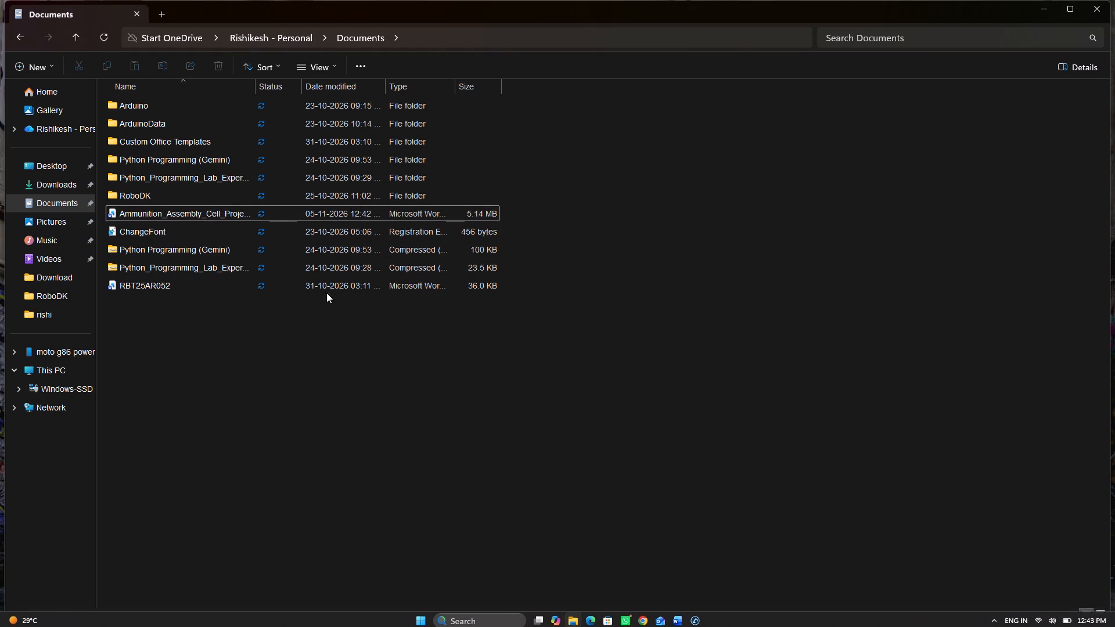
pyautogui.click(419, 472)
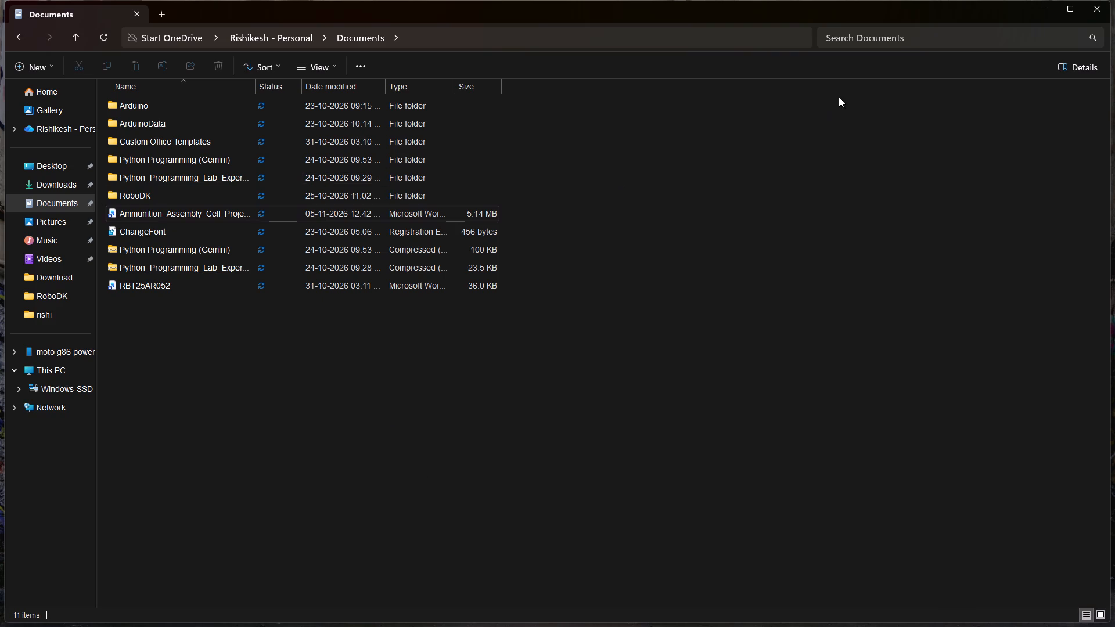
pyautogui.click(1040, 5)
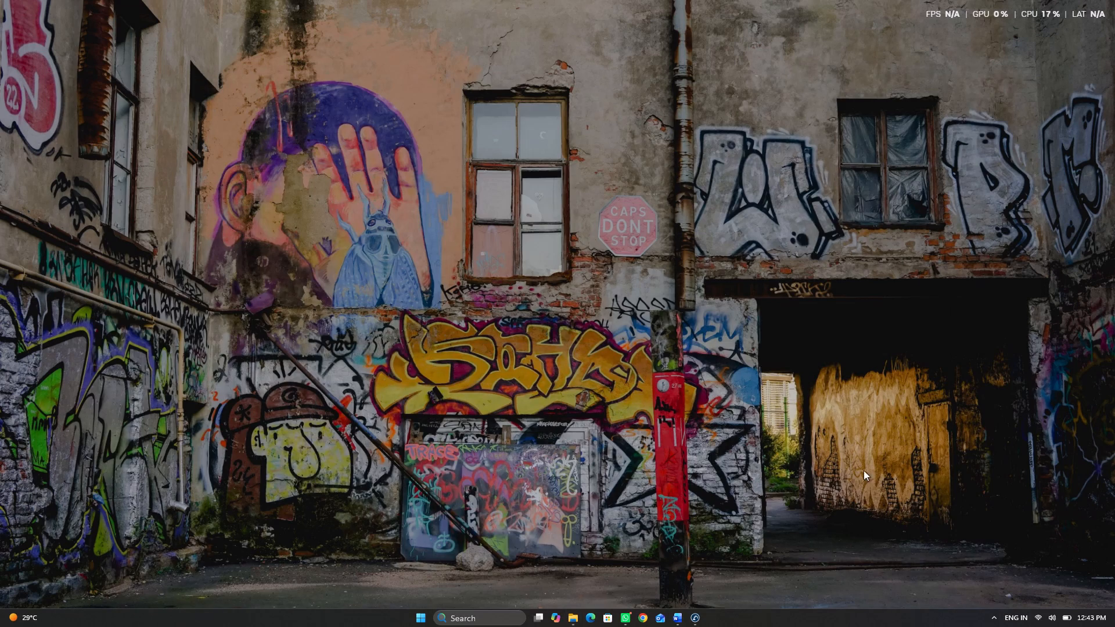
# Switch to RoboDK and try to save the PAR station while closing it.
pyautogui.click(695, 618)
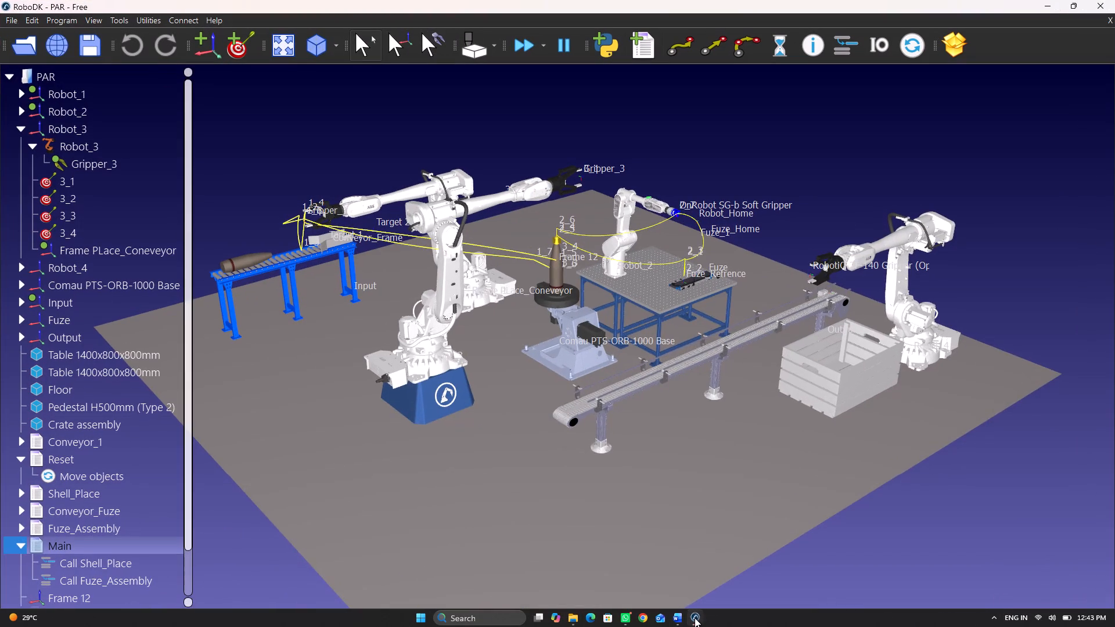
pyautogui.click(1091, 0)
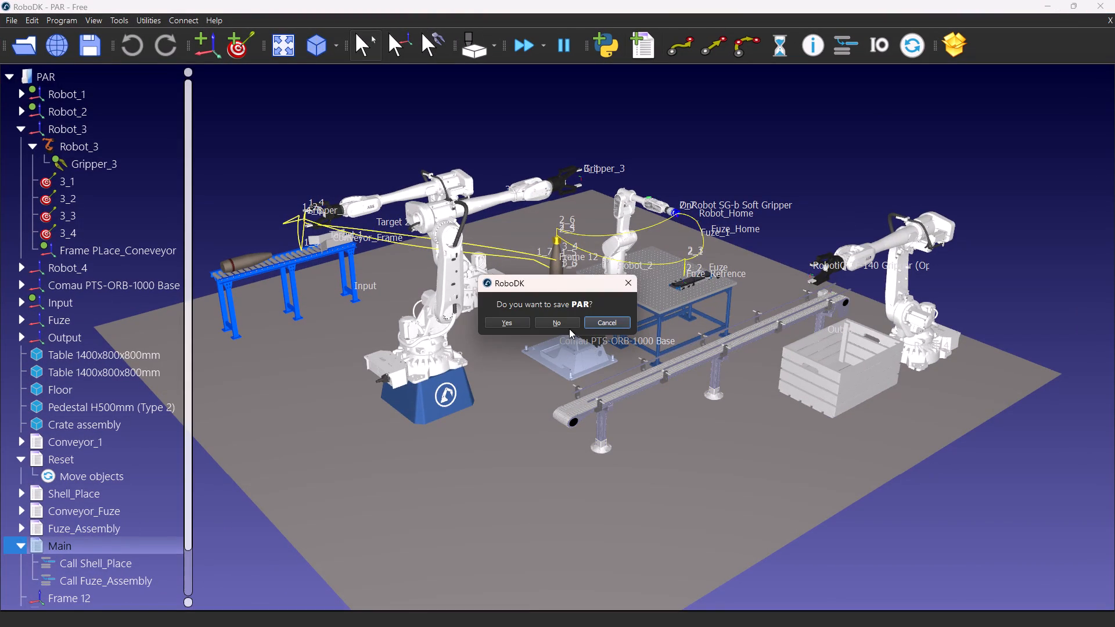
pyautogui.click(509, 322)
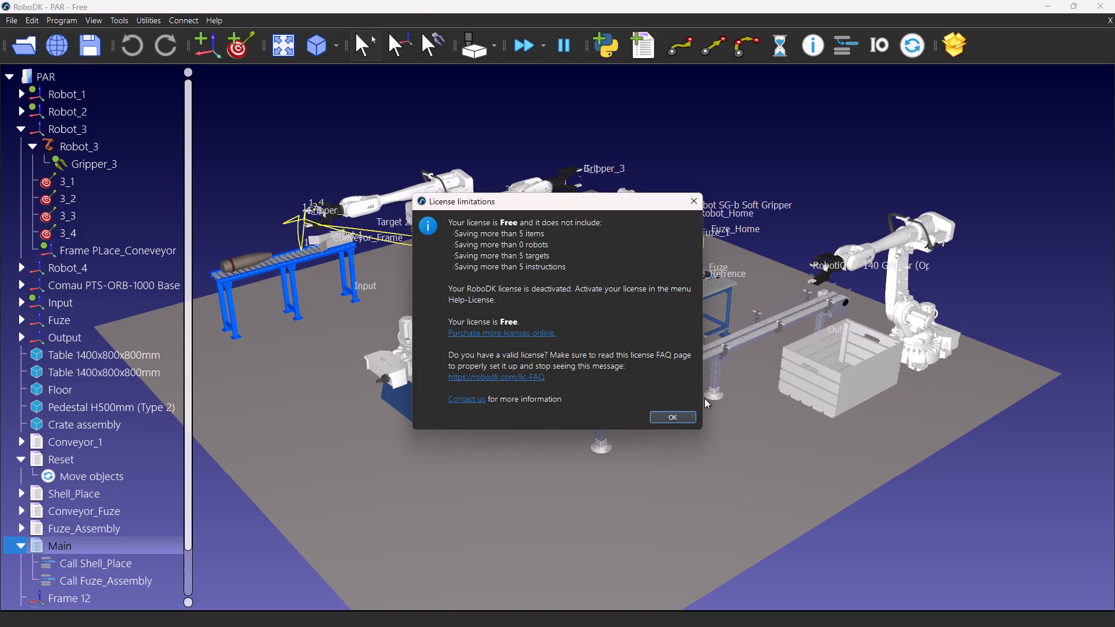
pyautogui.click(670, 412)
# Close RoboDK without saving the PAR station.
pyautogui.click(1114, 0)
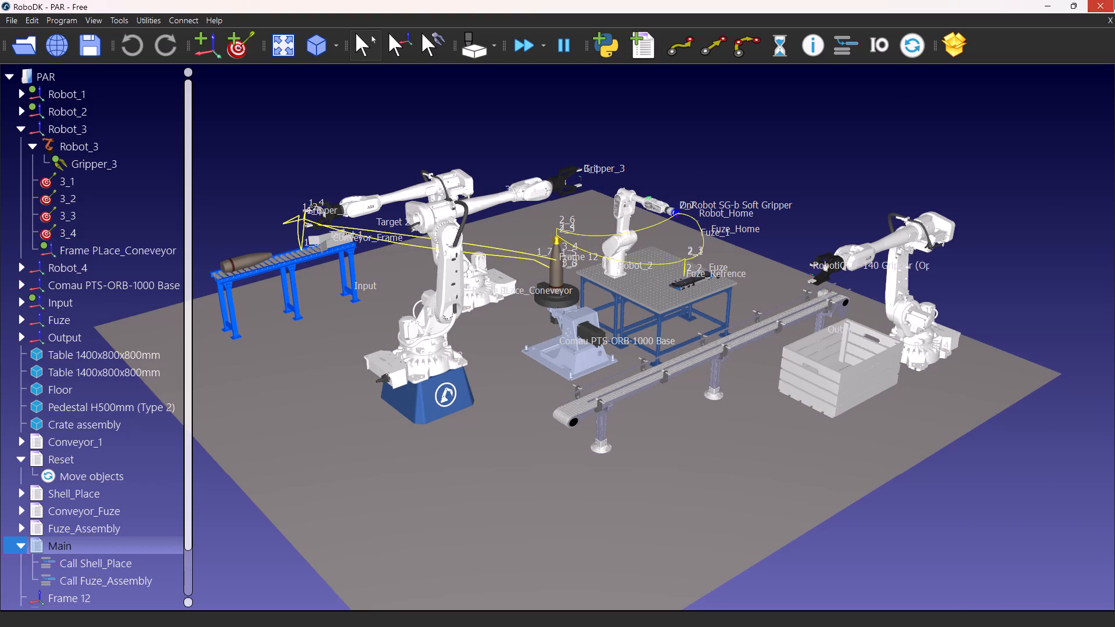
pyautogui.click(566, 319)
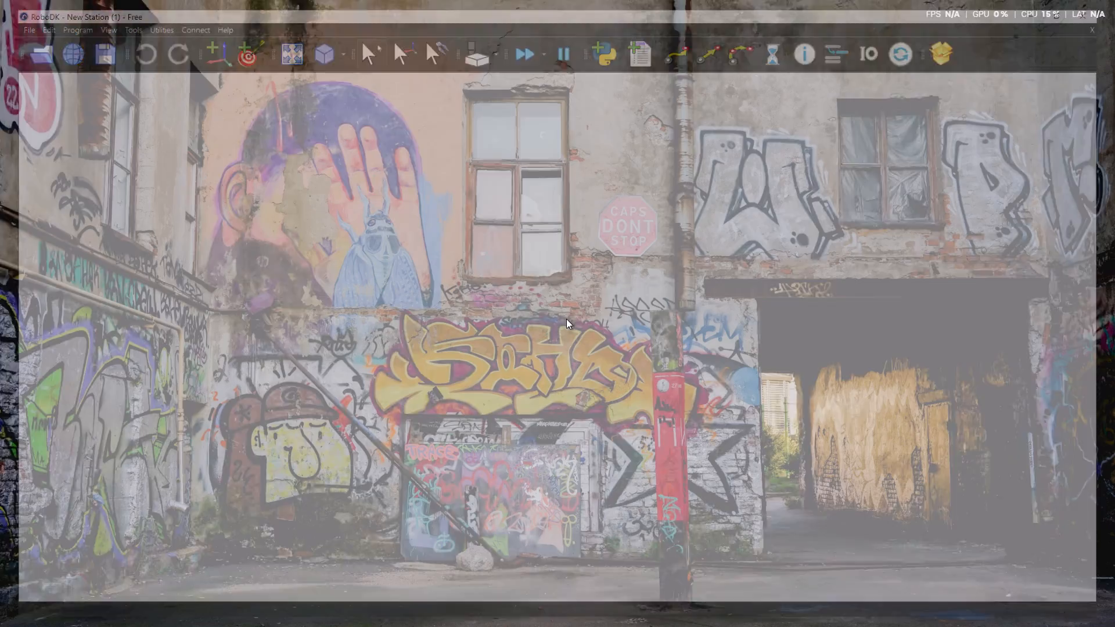
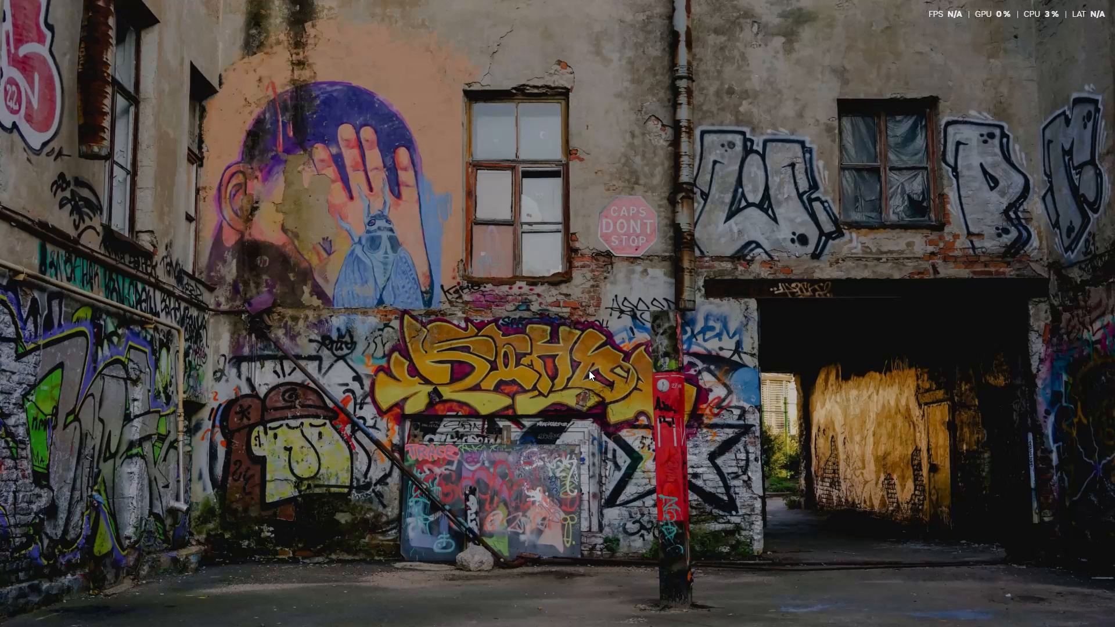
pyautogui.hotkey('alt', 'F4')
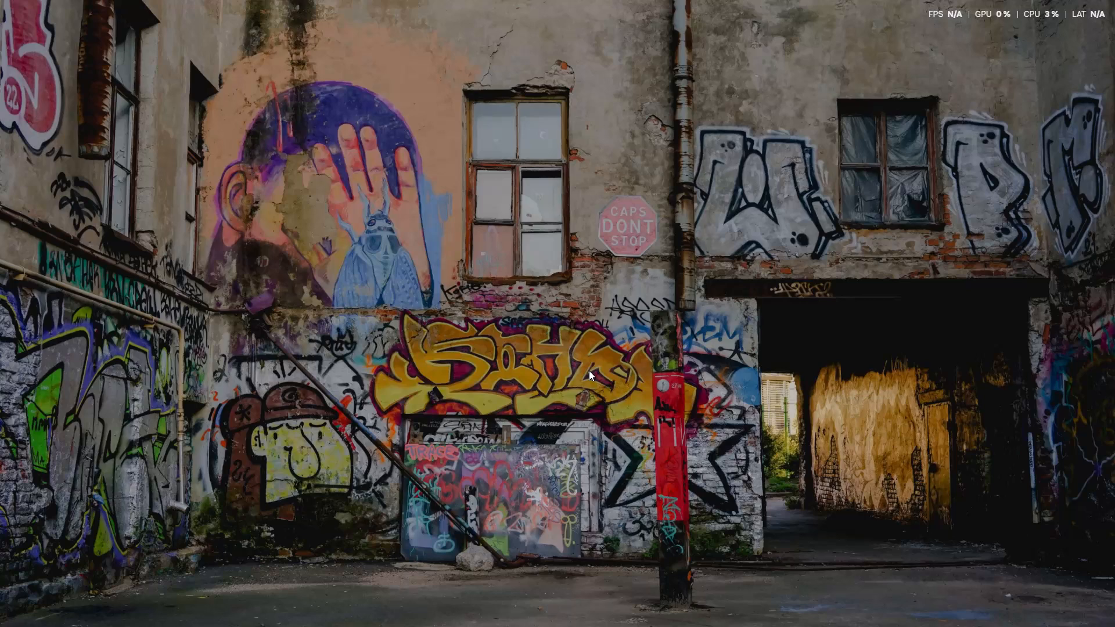